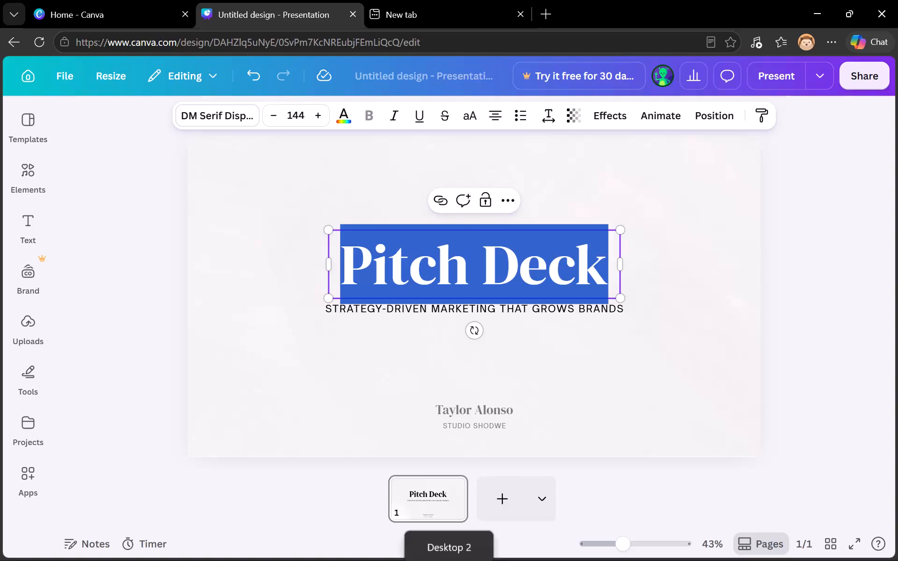
# Replace the "Pitch Deck" title with the copied text "Data Visualization of Public Health and Environment Data".
pyautogui.hotkey('ctrl', 'v')
pyautogui.scroll(-2, 641, 300)
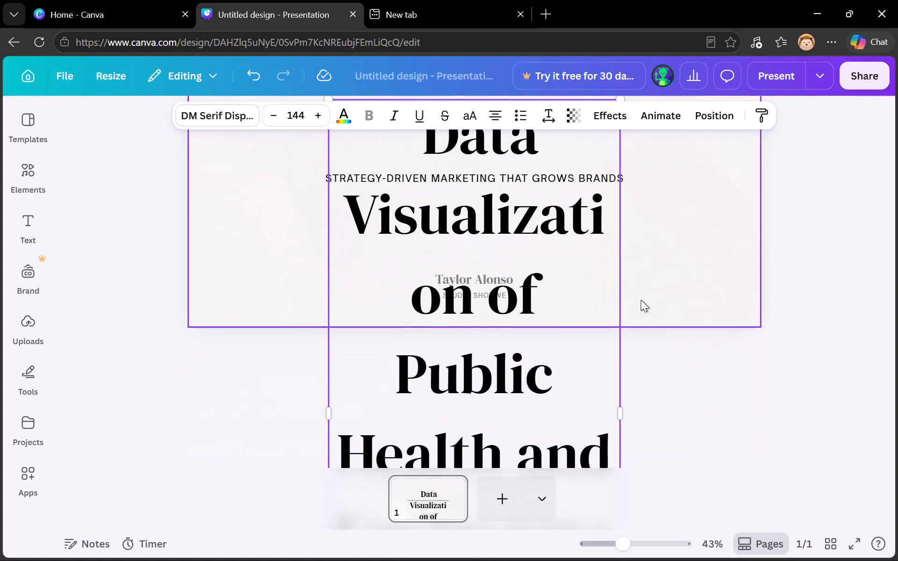
pyautogui.scroll(-1, 641, 300)
pyautogui.scroll(-4, 617, 367)
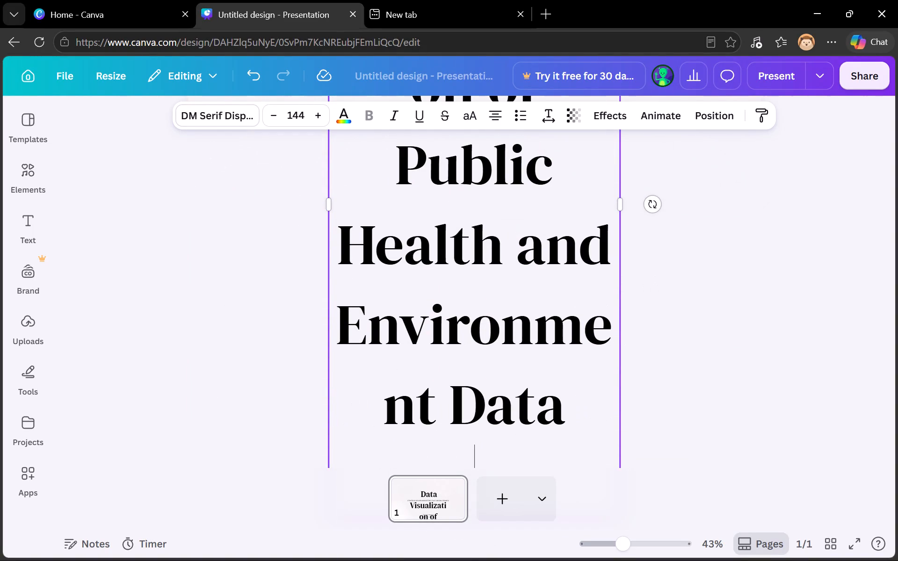
# Widen the title's text box until the text wraps into three lines, and scale it down to font size 120.
pyautogui.moveTo(626, 203); pyautogui.dragTo(827, 151)
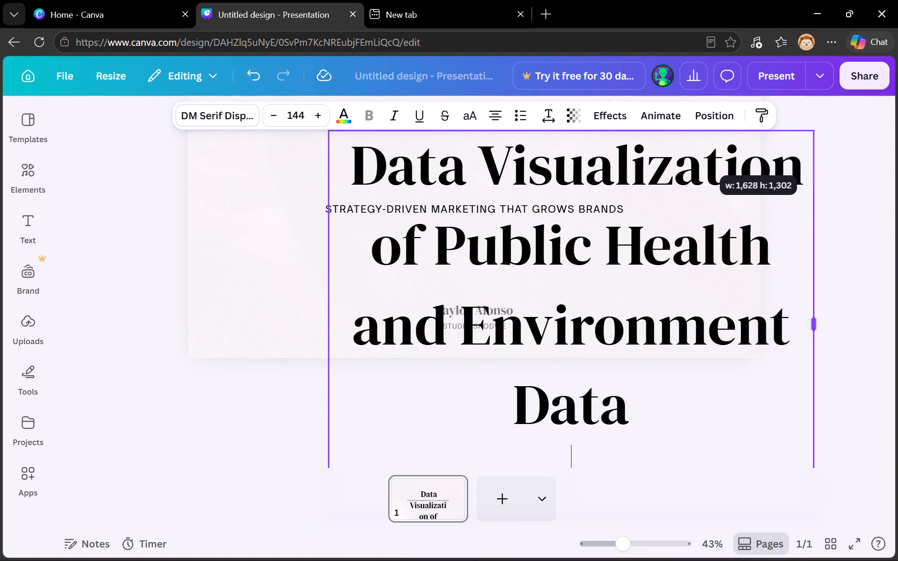
pyautogui.moveTo(827, 151); pyautogui.dragTo(882, 132)
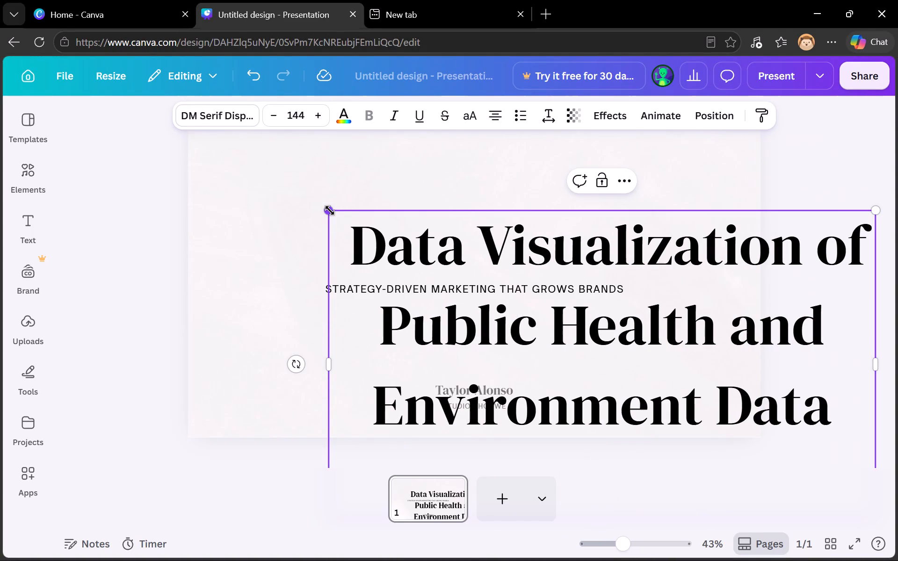
pyautogui.moveTo(330, 210); pyautogui.dragTo(411, 288)
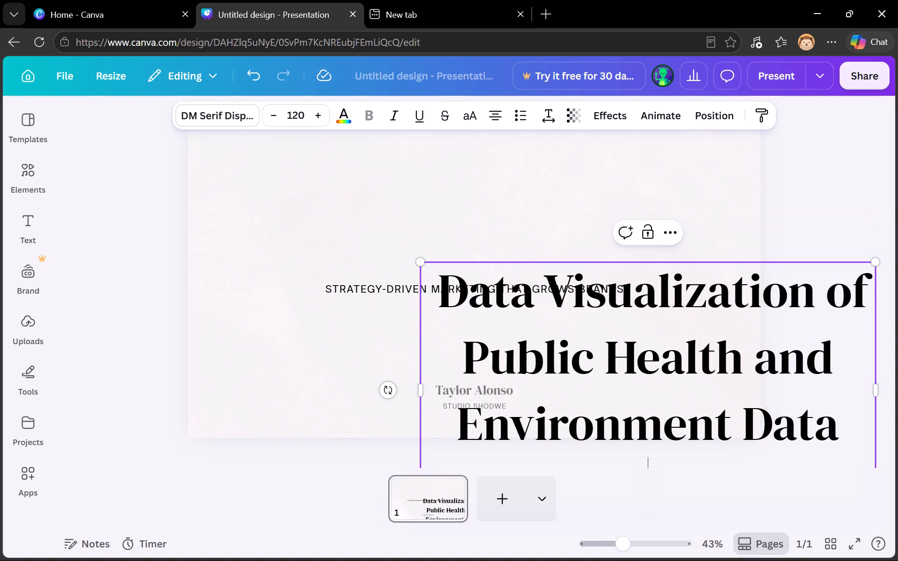
# Move the title up and across so it sits horizontally near the slide's centre, above the author text.
pyautogui.moveTo(559, 316); pyautogui.dragTo(483, 260)
pyautogui.click(850, 180)
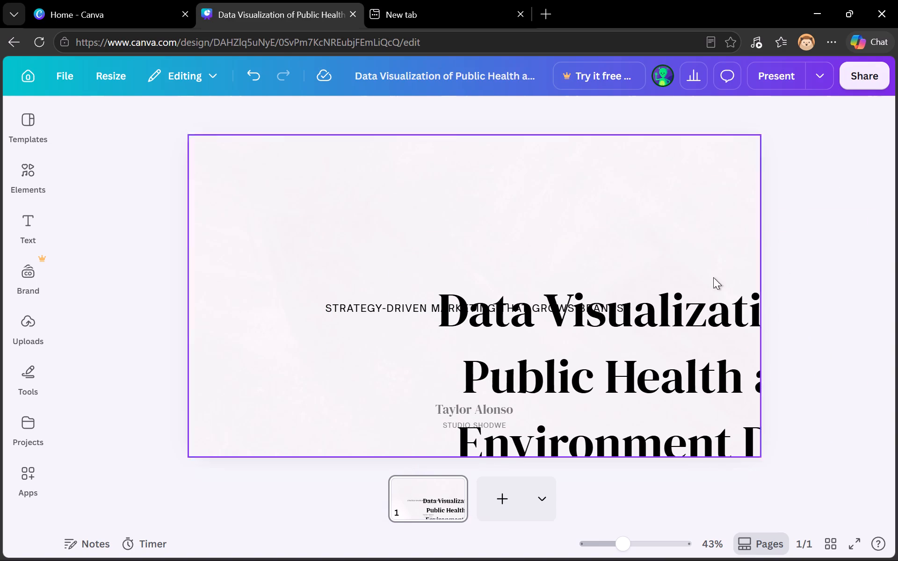
pyautogui.click(639, 345)
pyautogui.moveTo(639, 345); pyautogui.dragTo(464, 173)
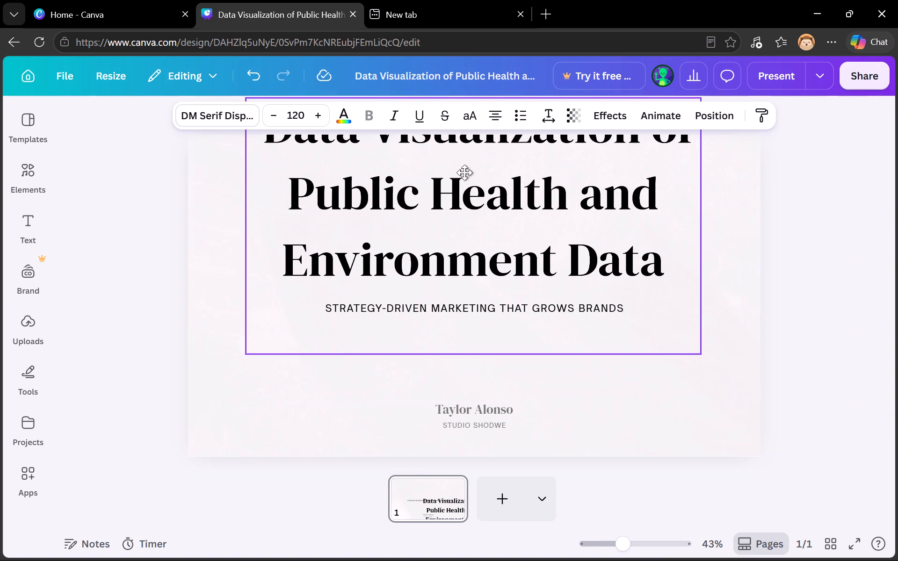
pyautogui.moveTo(464, 173); pyautogui.dragTo(464, 158)
# Scale the title's text box down from its lower corner to font size 87.1.
pyautogui.scroll(2, 525, 290)
pyautogui.scroll(1, 679, 396)
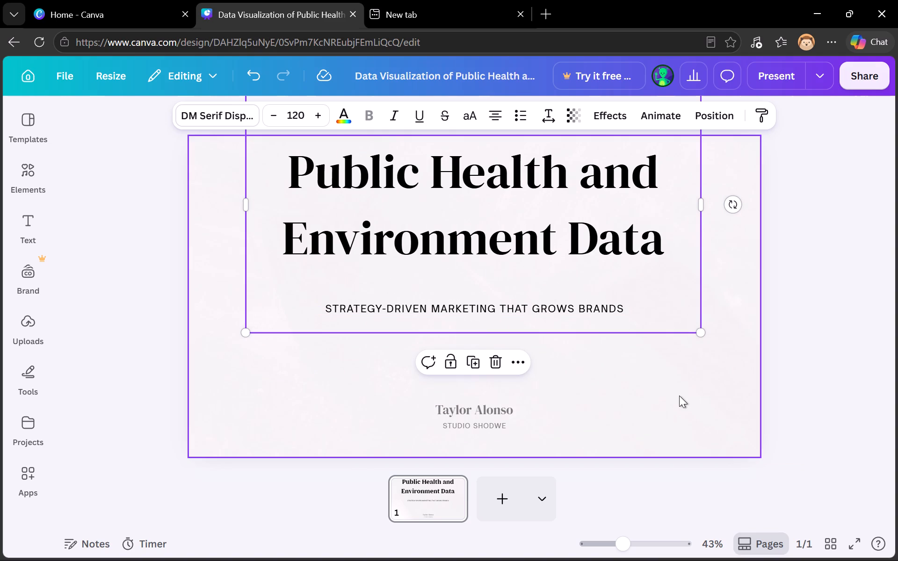
pyautogui.scroll(1, 679, 396)
pyautogui.moveTo(702, 337); pyautogui.dragTo(568, 286)
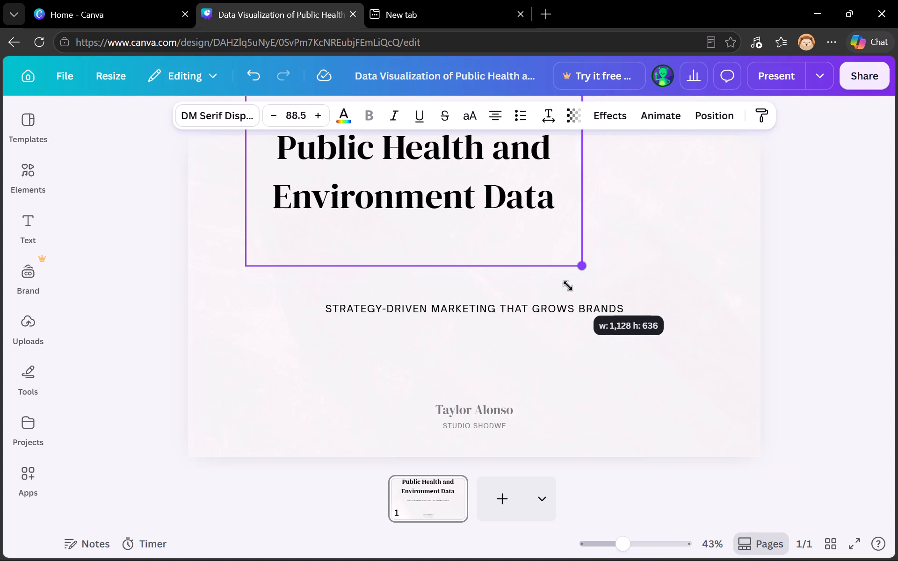
pyautogui.moveTo(568, 286); pyautogui.dragTo(567, 285)
# Move the title fully onto the slide, near the horizontal centre with its top at the upper margin.
pyautogui.click(511, 173)
pyautogui.moveTo(511, 173); pyautogui.dragTo(521, 197)
pyautogui.click(652, 262)
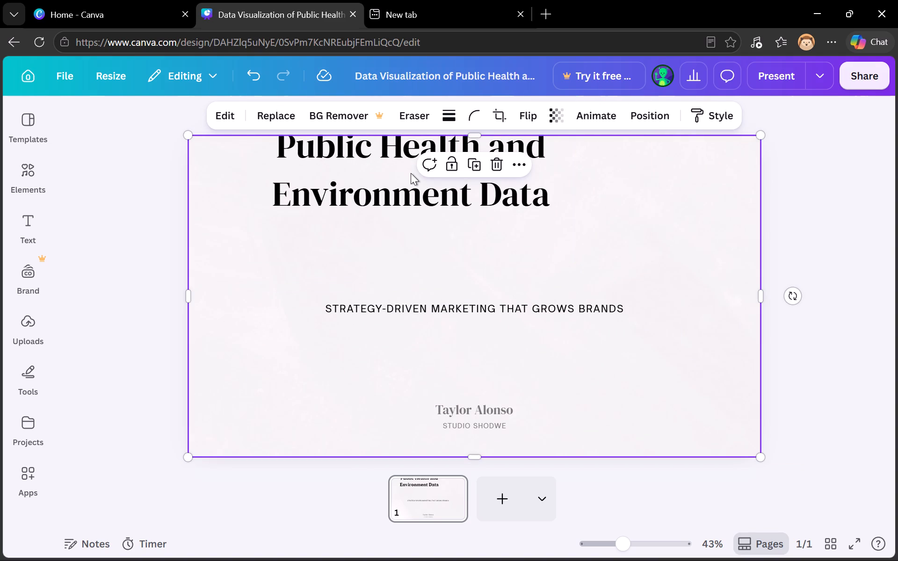
pyautogui.doubleClick(411, 173)
pyautogui.moveTo(411, 173); pyautogui.dragTo(425, 206)
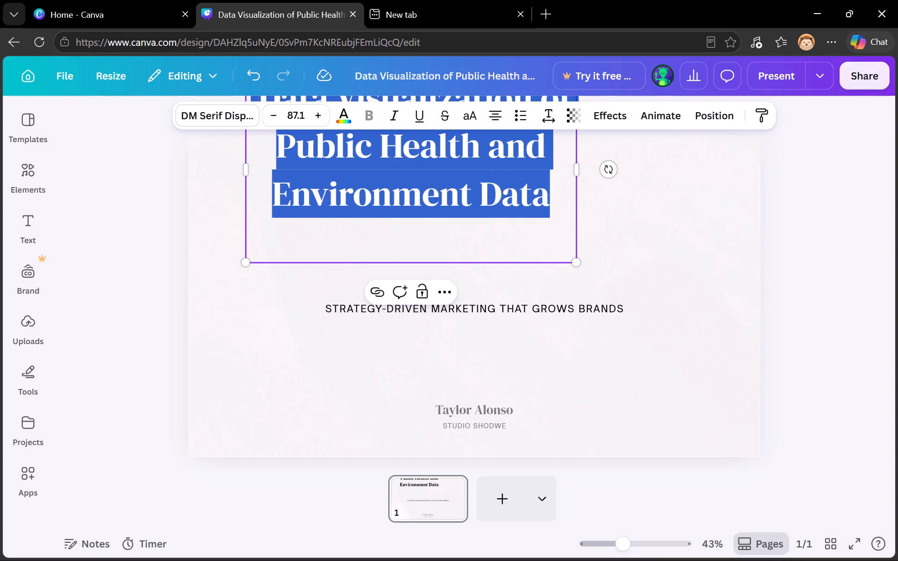
pyautogui.click(462, 260)
pyautogui.scroll(2, 597, 198)
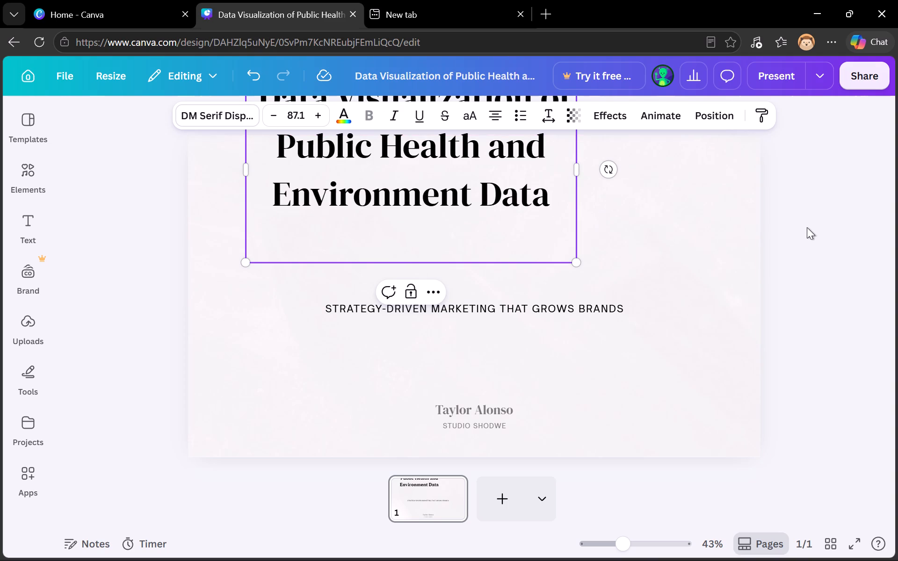
pyautogui.scroll(2, 807, 227)
pyautogui.moveTo(254, 264); pyautogui.dragTo(271, 345)
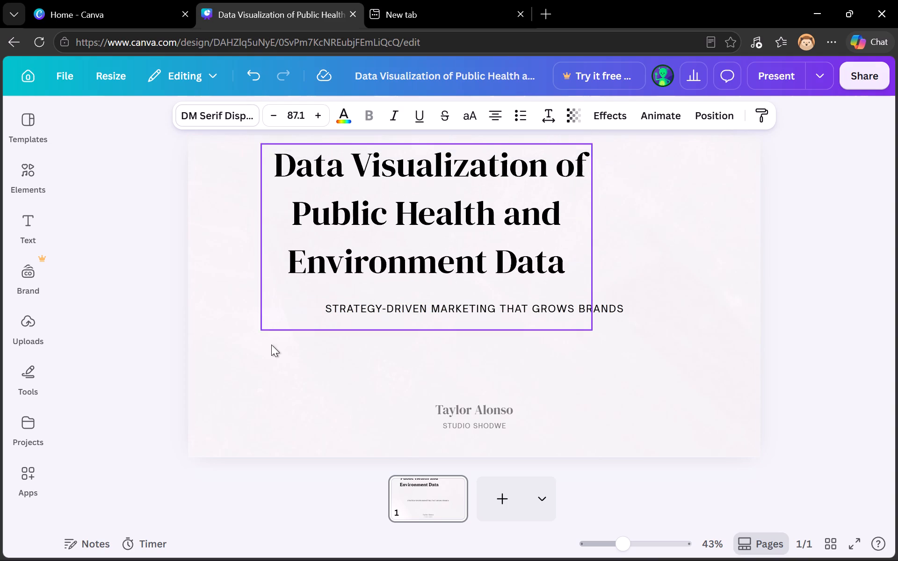
pyautogui.moveTo(271, 345); pyautogui.dragTo(301, 362)
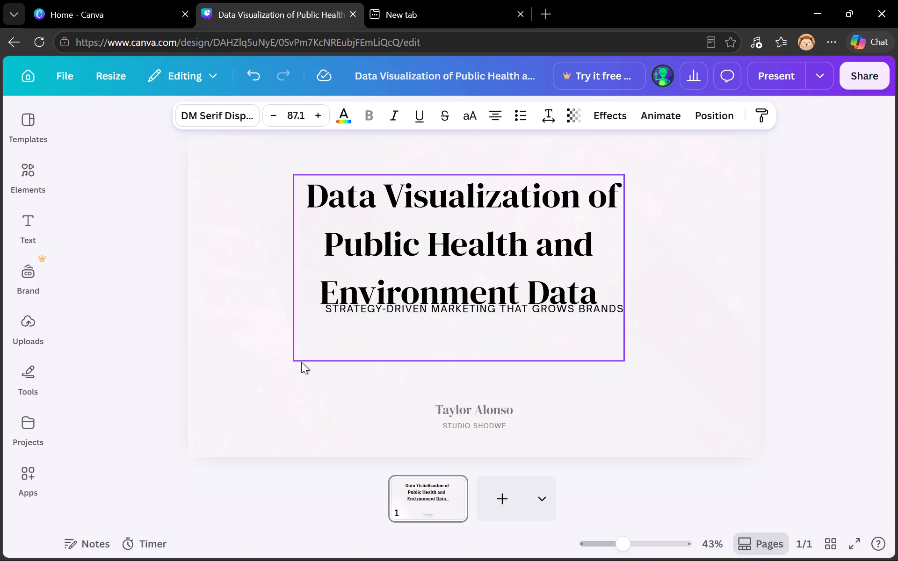
pyautogui.moveTo(301, 362); pyautogui.dragTo(315, 358)
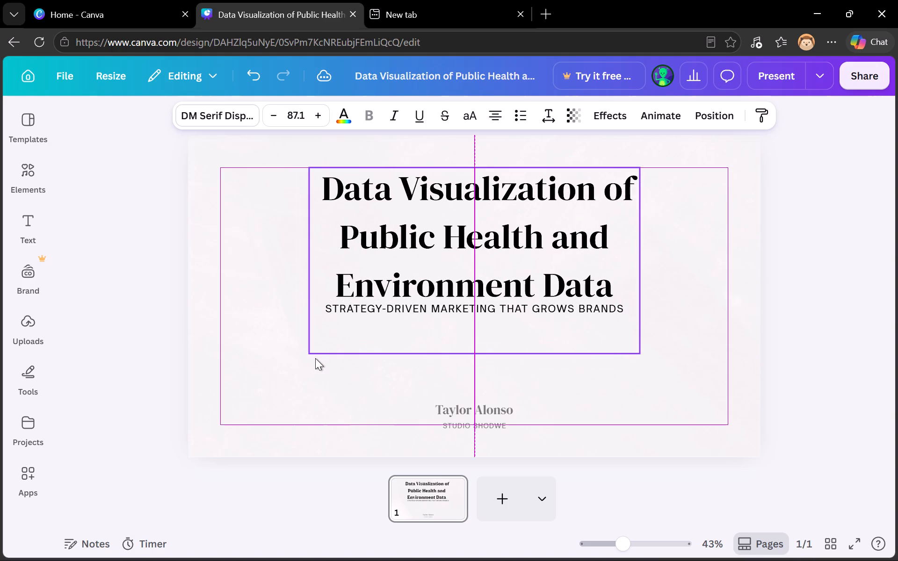
pyautogui.moveTo(315, 358); pyautogui.dragTo(313, 358)
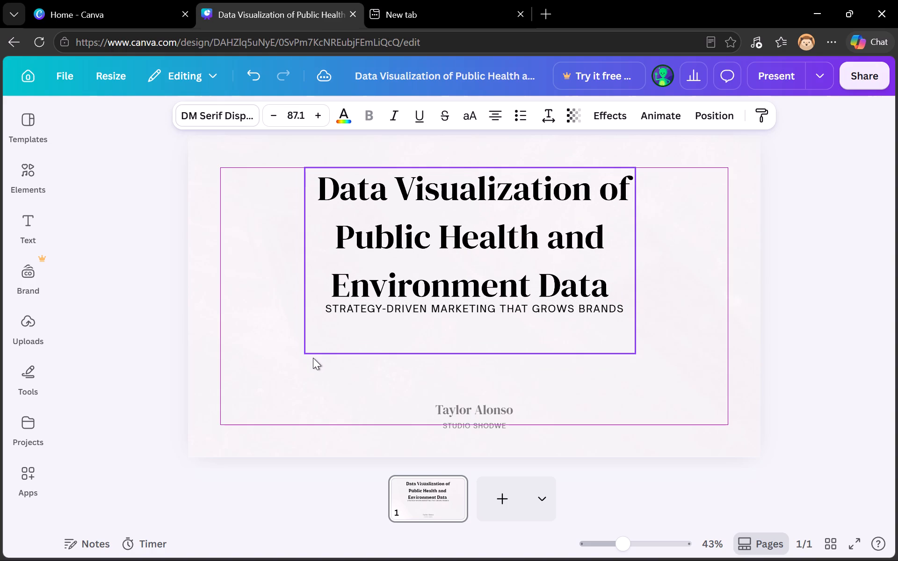
pyautogui.moveTo(313, 358); pyautogui.dragTo(313, 358)
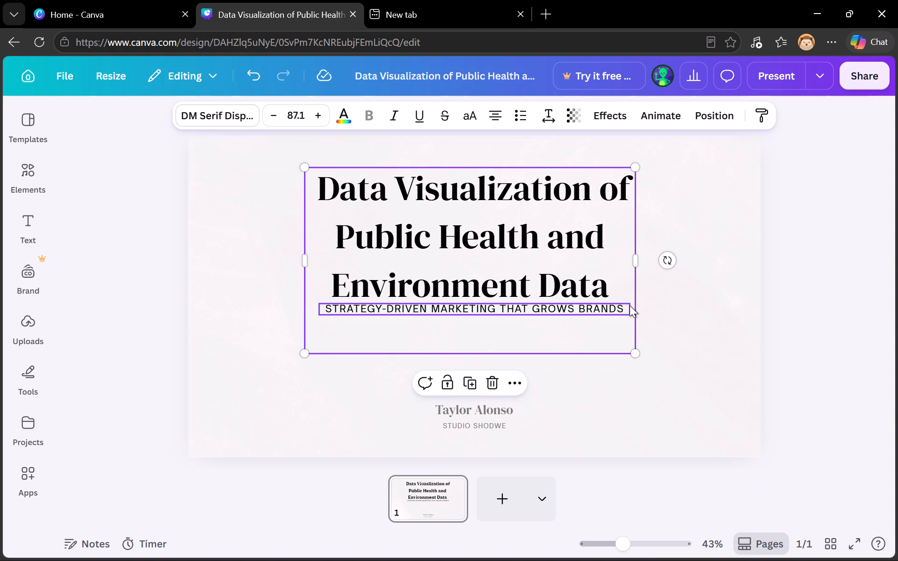
# Scale the title down to font size 71 and widen its box so the text fits on two lines.
pyautogui.moveTo(636, 354); pyautogui.dragTo(577, 316)
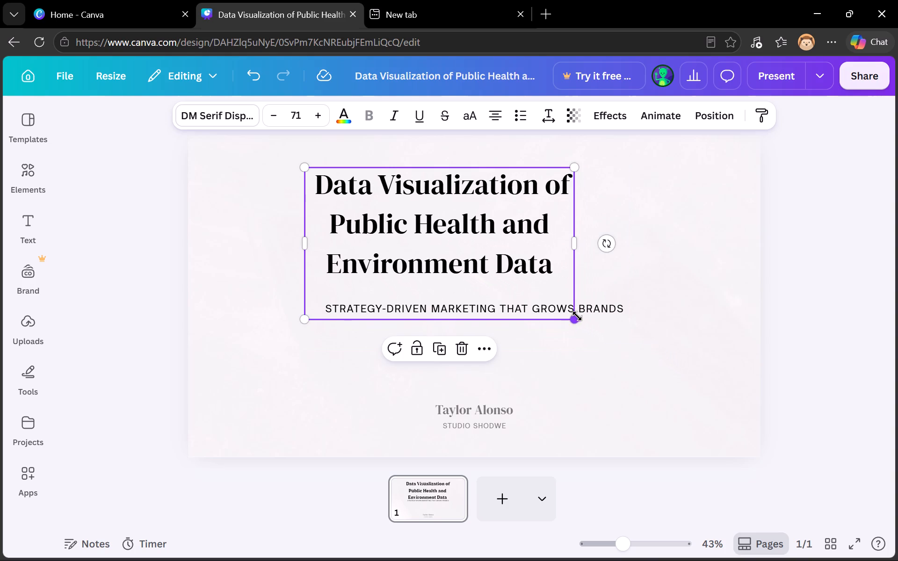
pyautogui.moveTo(577, 246); pyautogui.dragTo(644, 228)
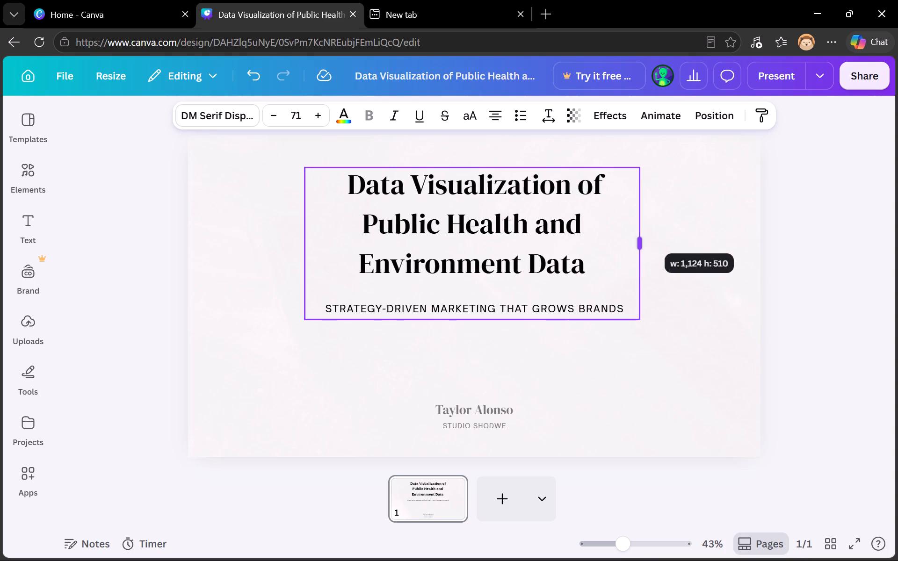
pyautogui.moveTo(644, 228); pyautogui.dragTo(697, 223)
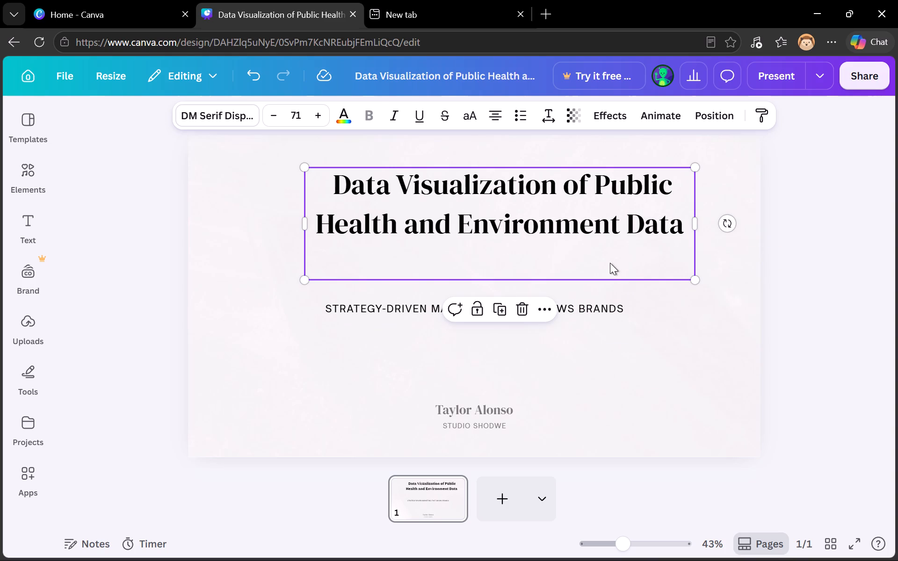
# Move the title down near the horizontal centre, so its box ends at the subtitle line.
pyautogui.moveTo(610, 263); pyautogui.dragTo(598, 276)
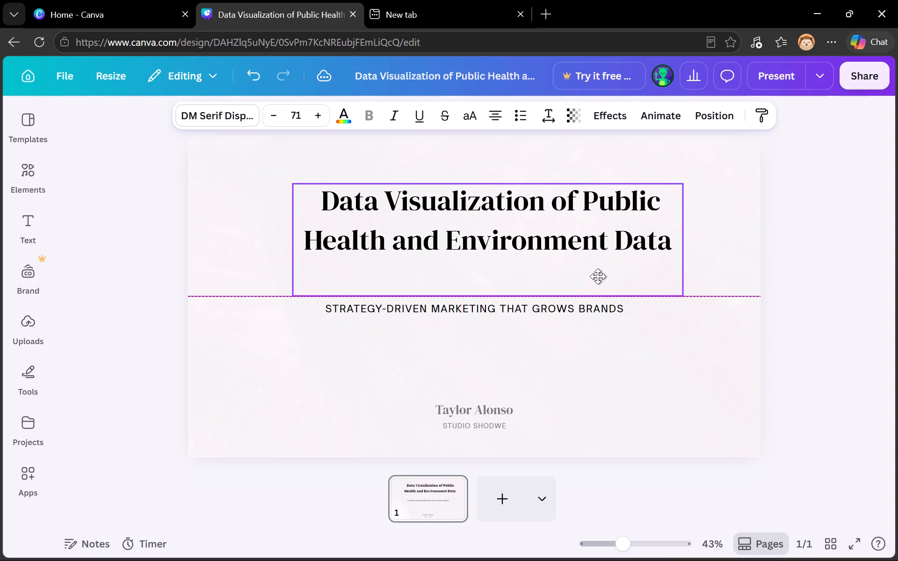
pyautogui.moveTo(598, 276); pyautogui.dragTo(598, 277)
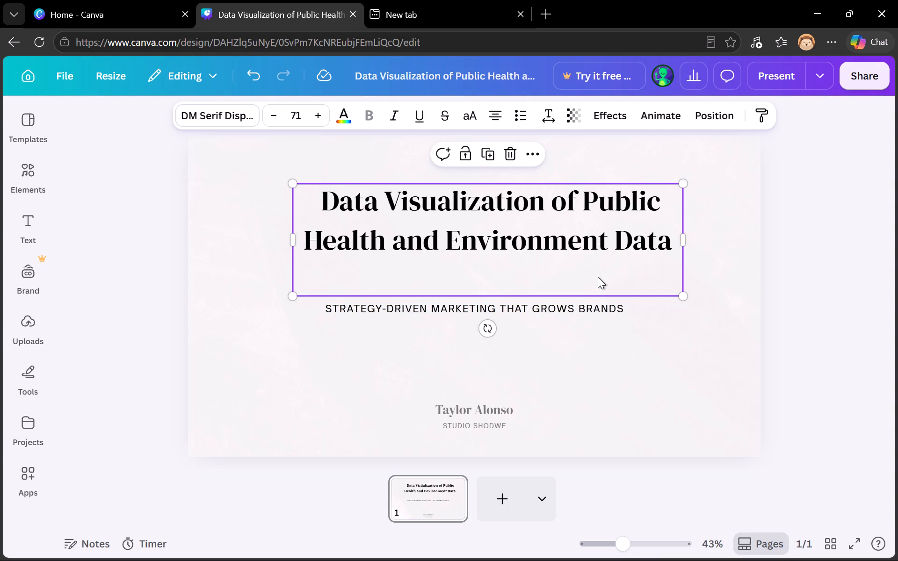
pyautogui.moveTo(590, 261); pyautogui.dragTo(589, 273)
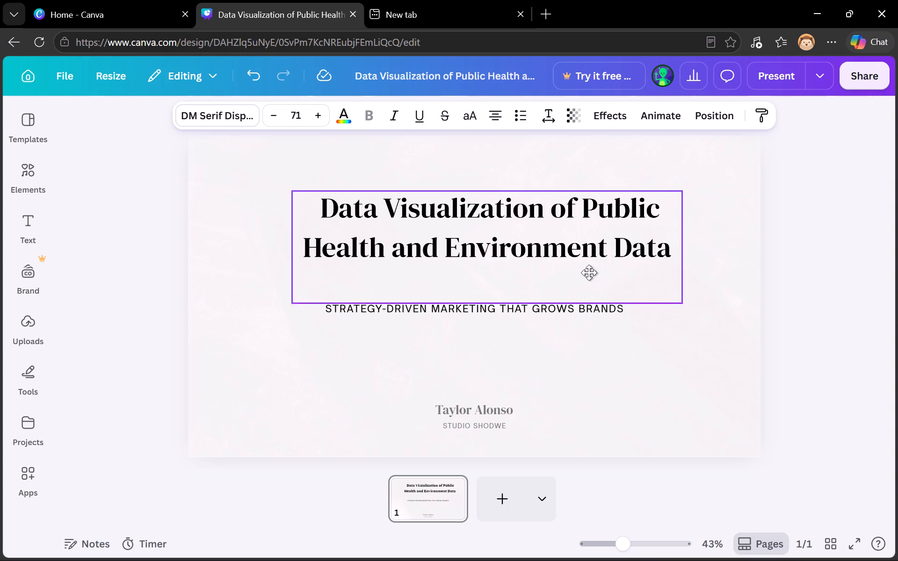
pyautogui.moveTo(589, 273); pyautogui.dragTo(588, 275)
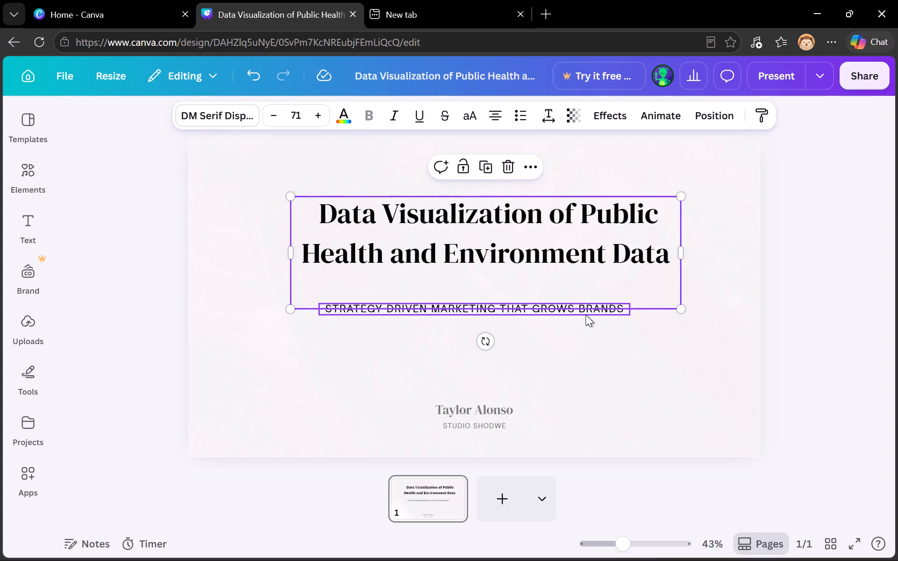
# Move the "Strategy-driven marketing that grows brands" subtitle slightly down, keeping it horizontally centred on the slide.
pyautogui.click(583, 318)
pyautogui.moveTo(585, 302); pyautogui.dragTo(583, 312)
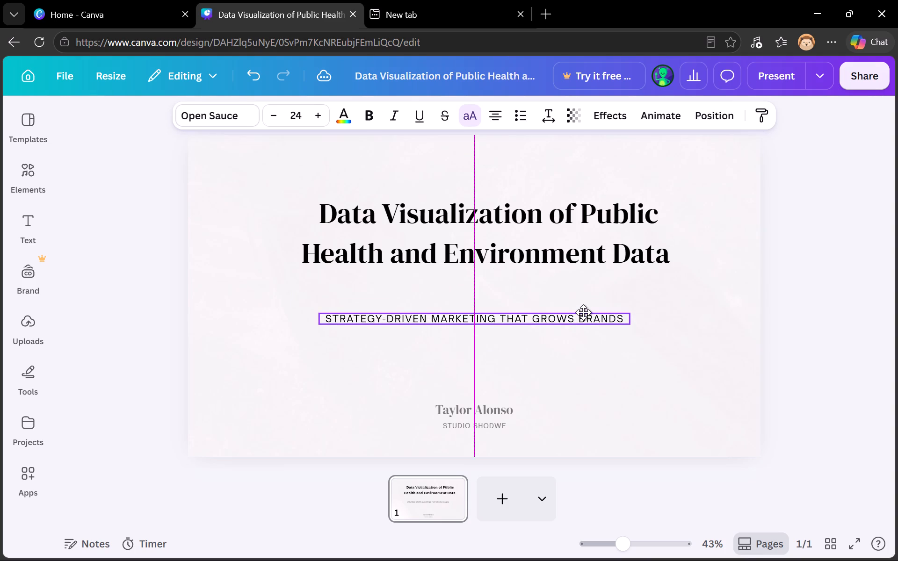
pyautogui.moveTo(583, 312); pyautogui.dragTo(584, 316)
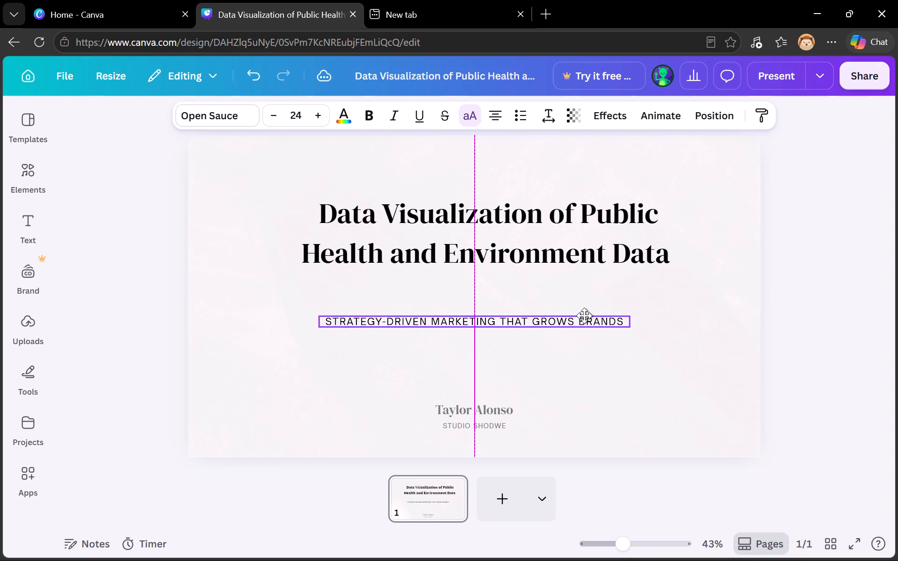
pyautogui.moveTo(584, 316); pyautogui.dragTo(585, 319)
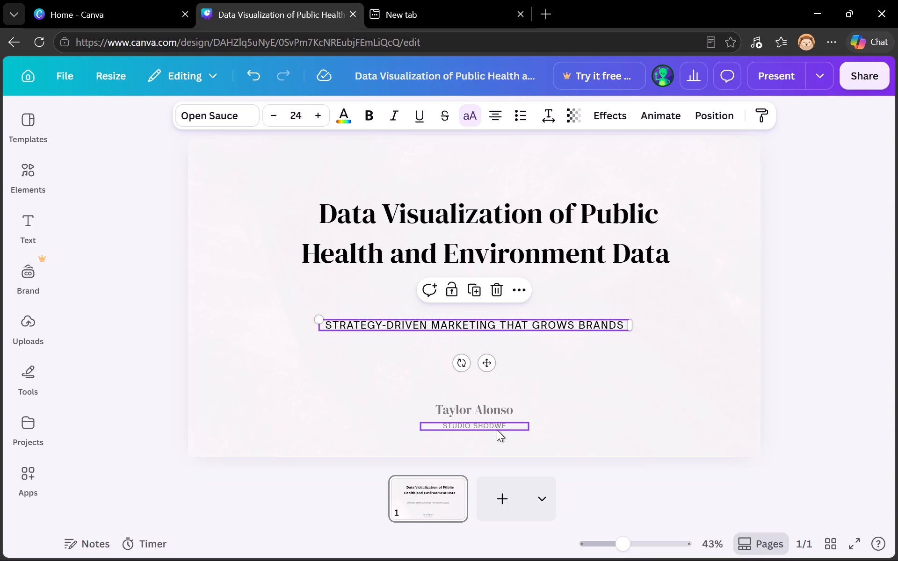
# Delete the placeholder presenter name and the "Studio Shodwe" text at the bottom of the slide.
pyautogui.doubleClick(506, 414)
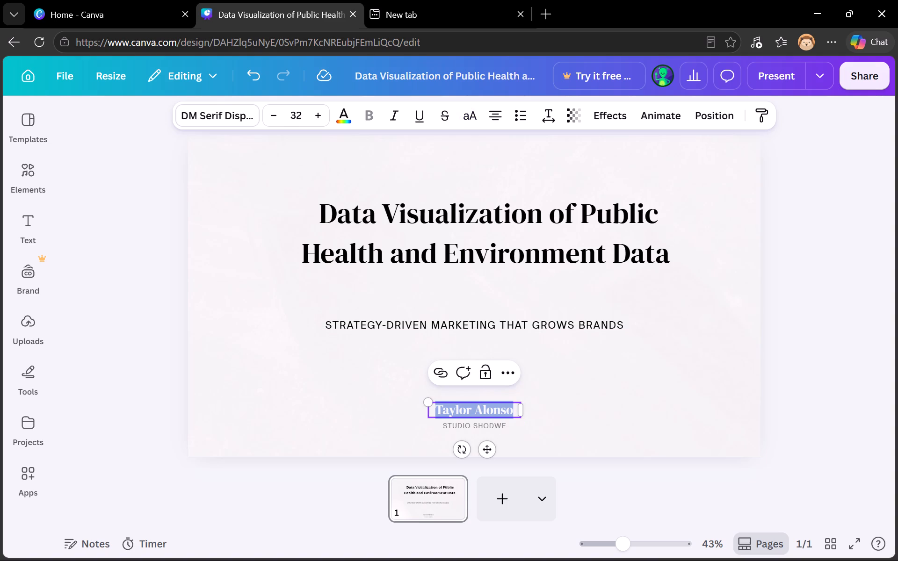
pyautogui.press('BackSpace')
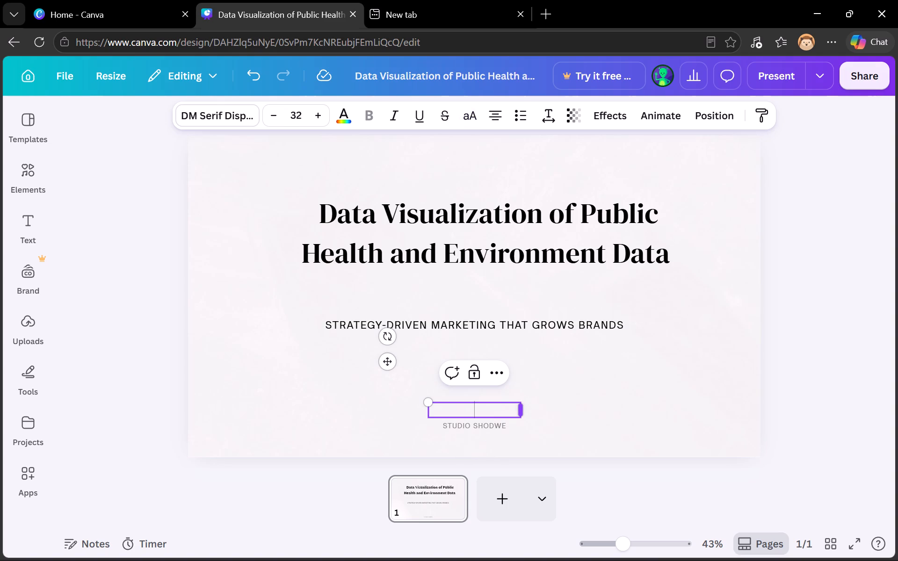
pyautogui.doubleClick(530, 405)
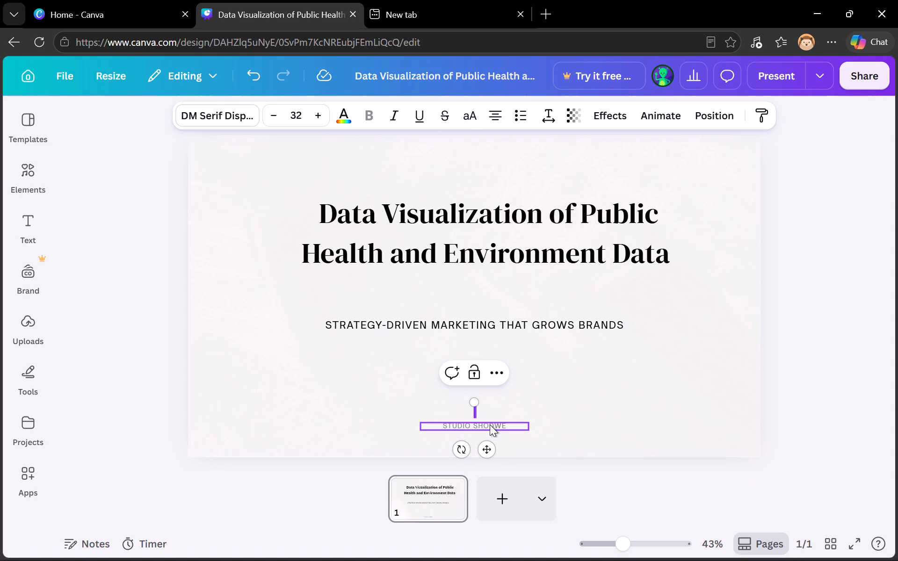
pyautogui.click(490, 425)
pyautogui.click(503, 388)
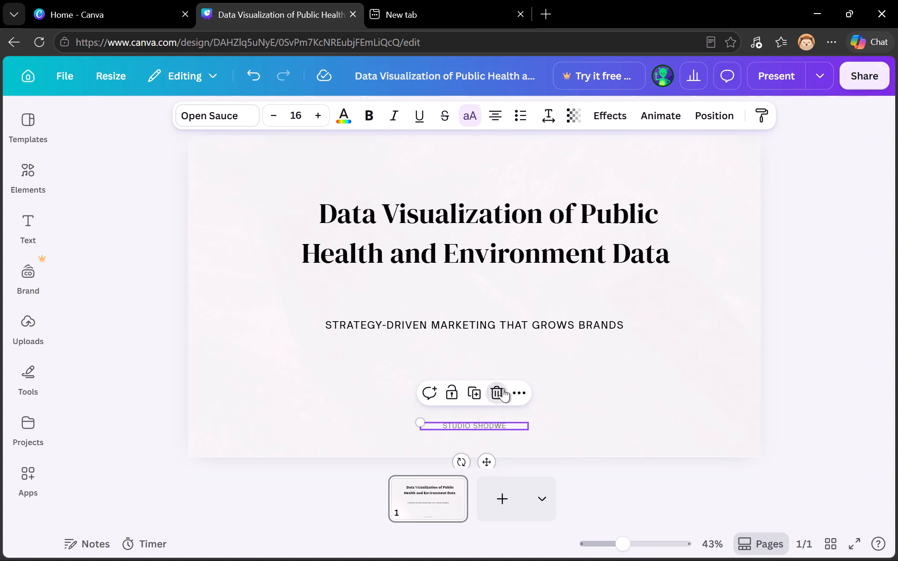
pyautogui.click(471, 410)
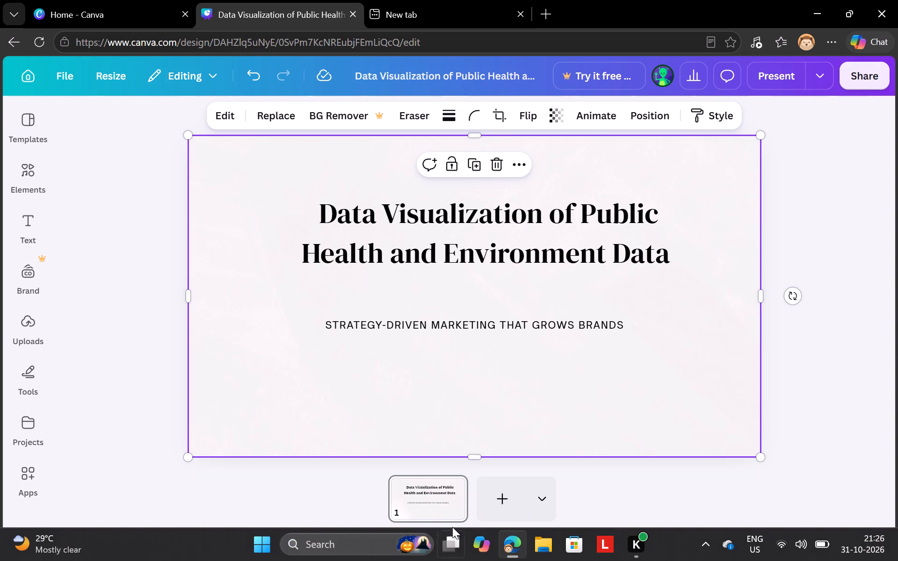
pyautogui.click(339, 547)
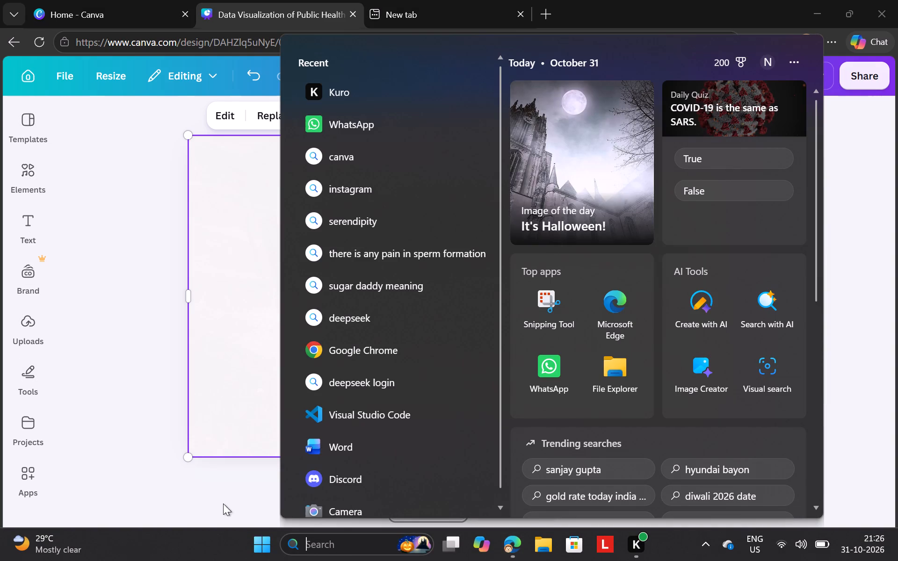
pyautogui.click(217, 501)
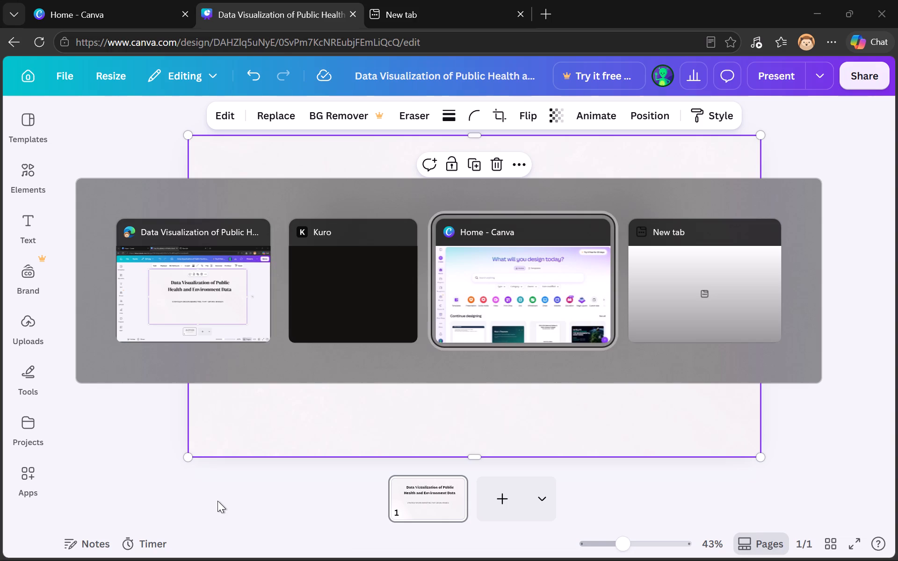
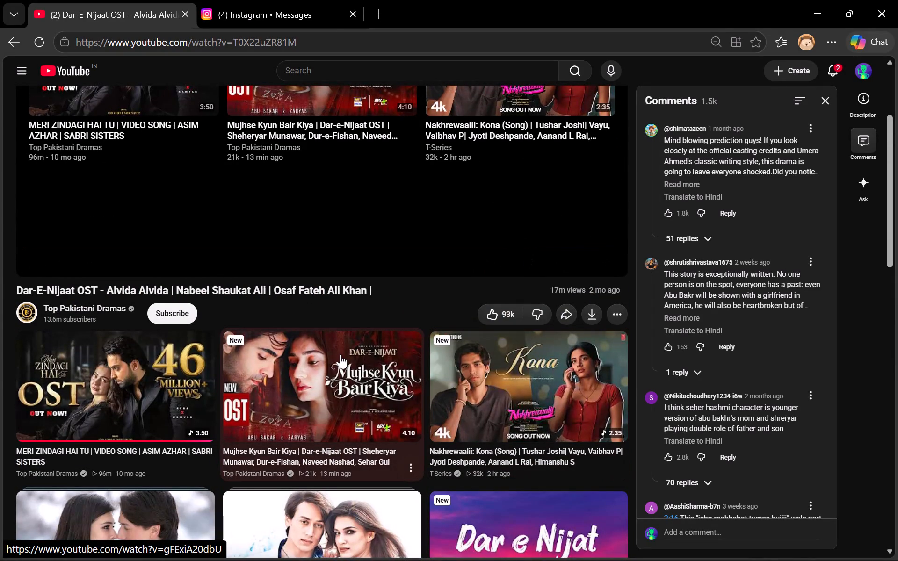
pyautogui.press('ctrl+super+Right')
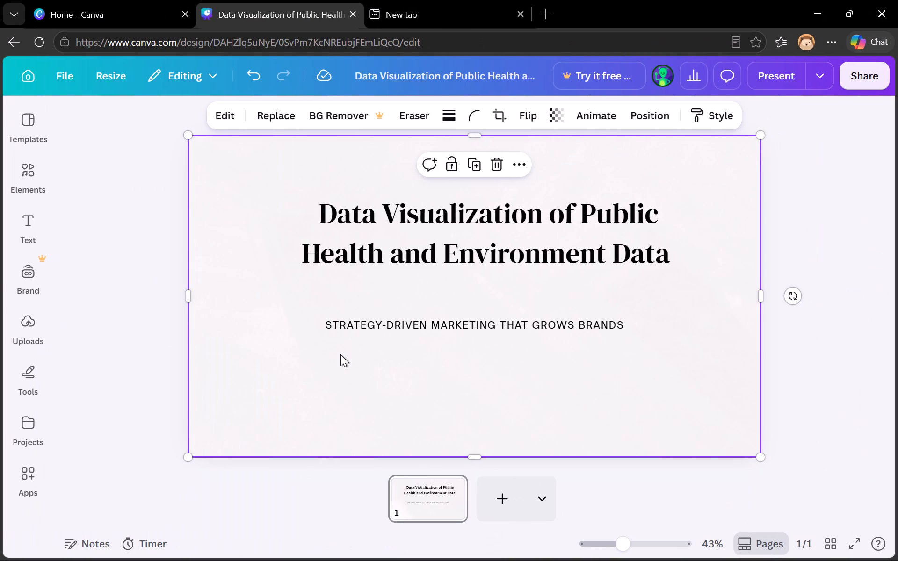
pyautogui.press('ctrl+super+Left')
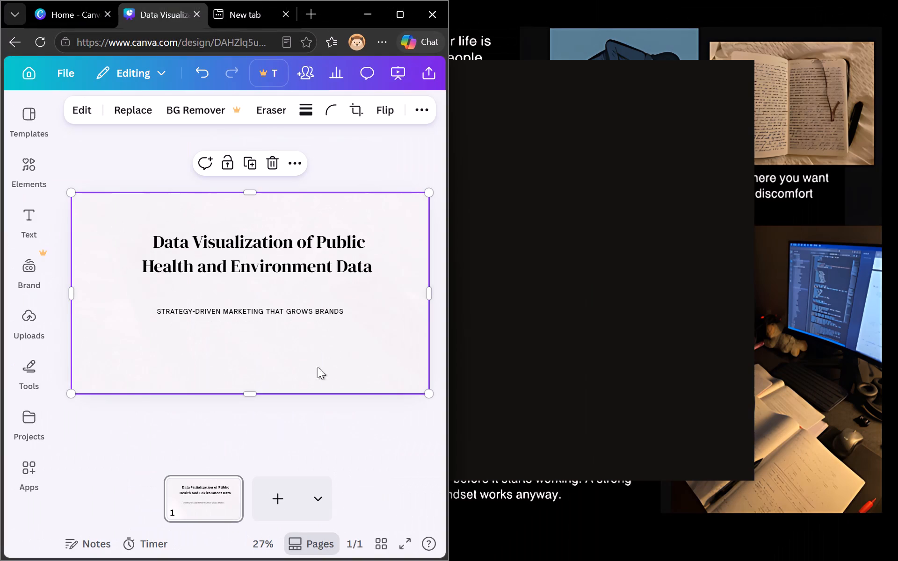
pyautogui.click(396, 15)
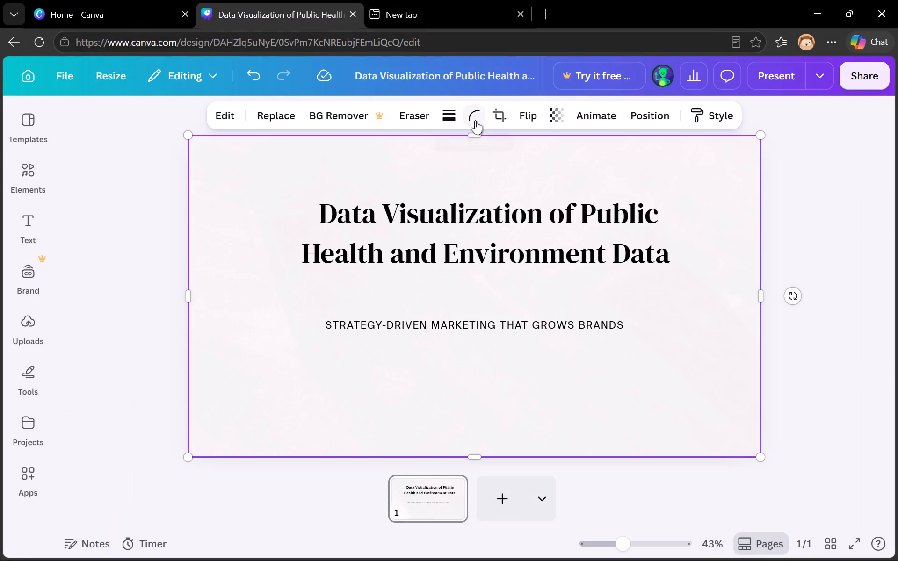
# Switch to the YouTube window and play the suggested "MERI ZINDAGI HAI TU" video song.
pyautogui.press('ctrl+super+Left')
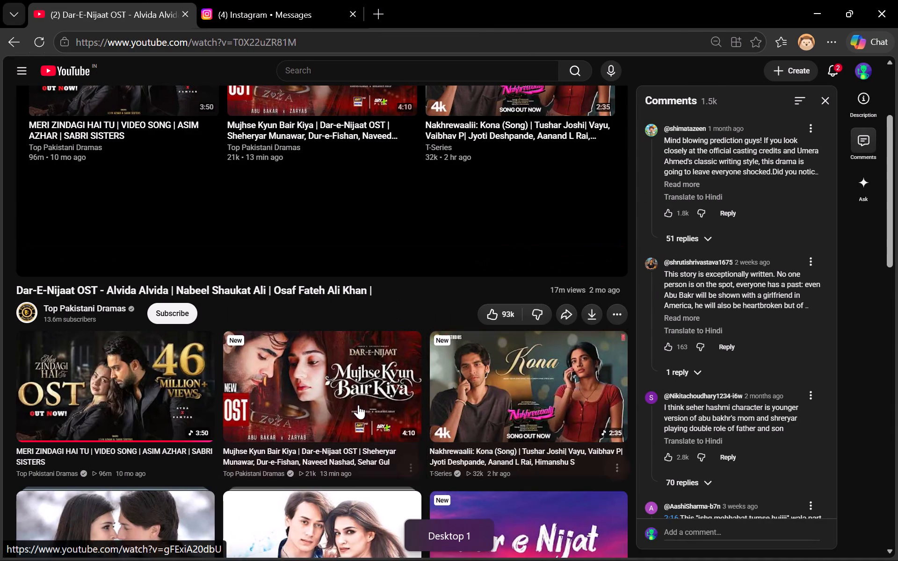
pyautogui.scroll(-2, 358, 405)
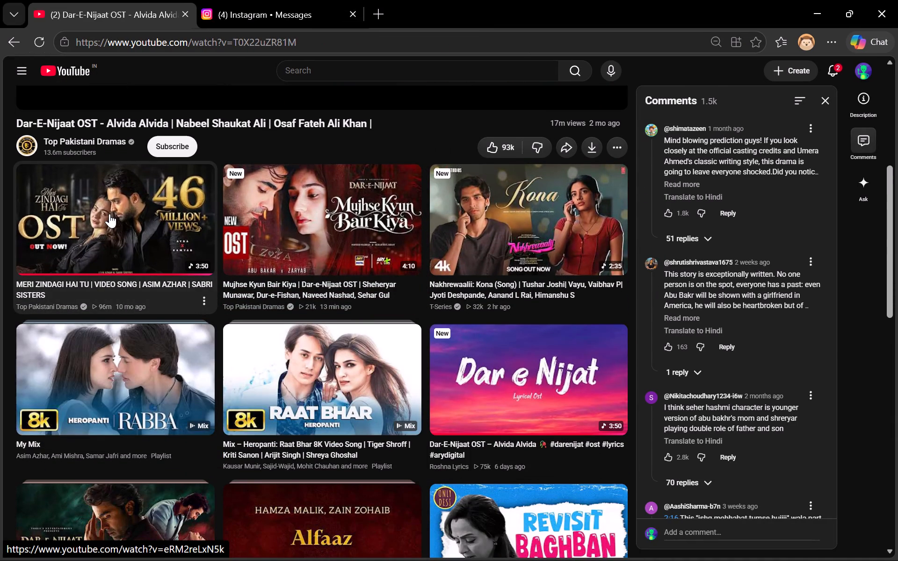
pyautogui.click(109, 214)
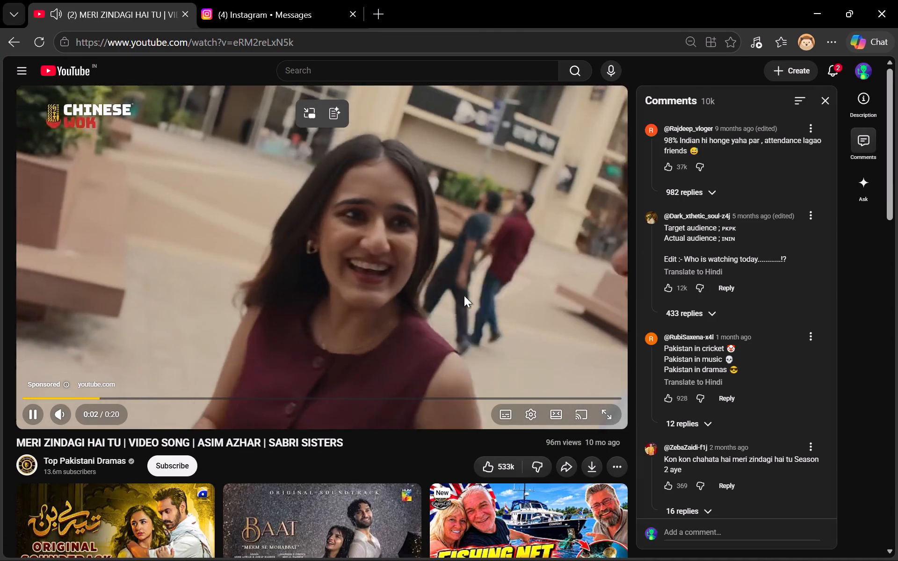
pyautogui.press('ctrl+super+Right')
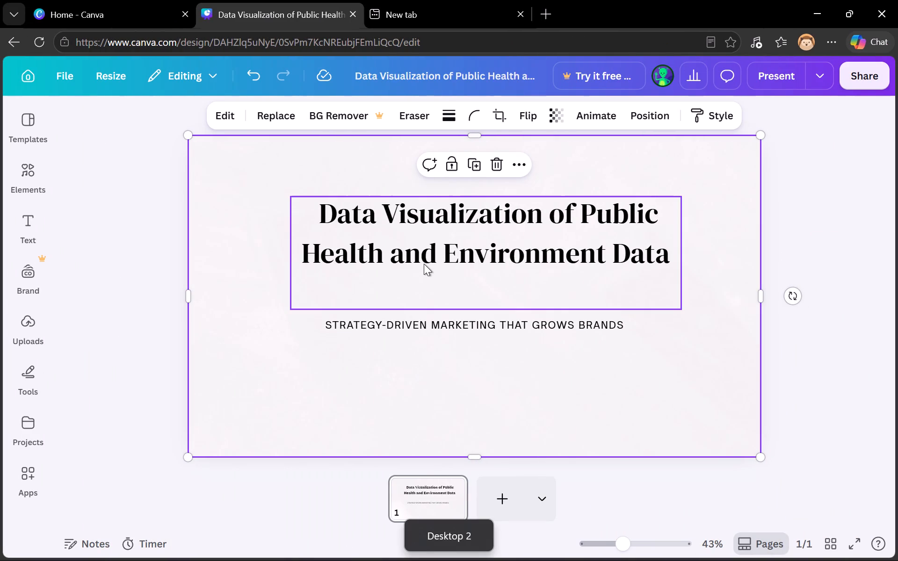
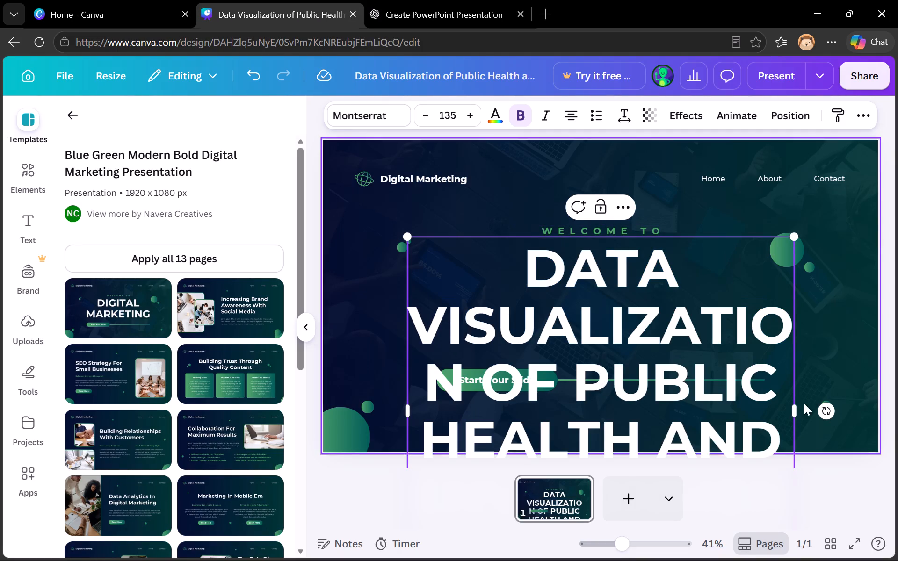
# Set the font size of the entire cover title to 30.
pyautogui.doubleClick(708, 287)
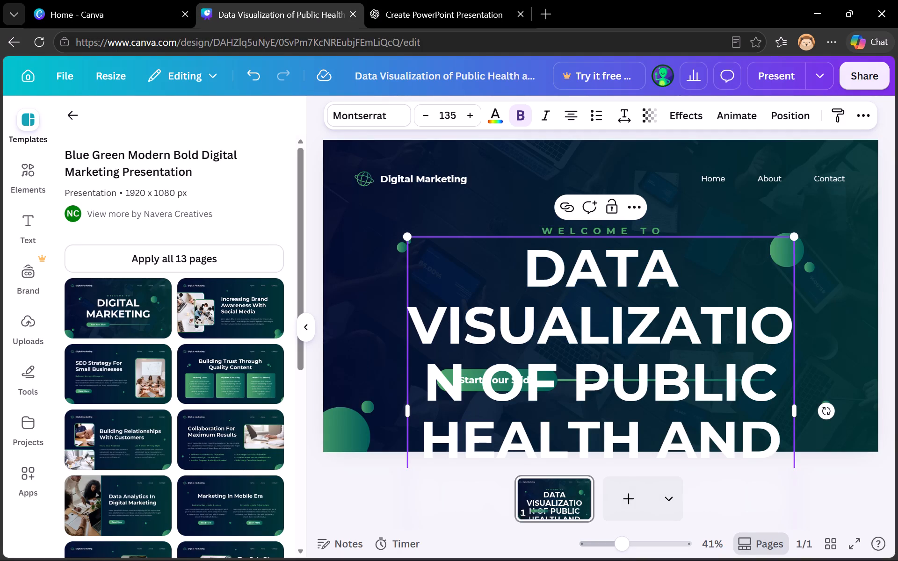
pyautogui.hotkey('ctrl', 'a')
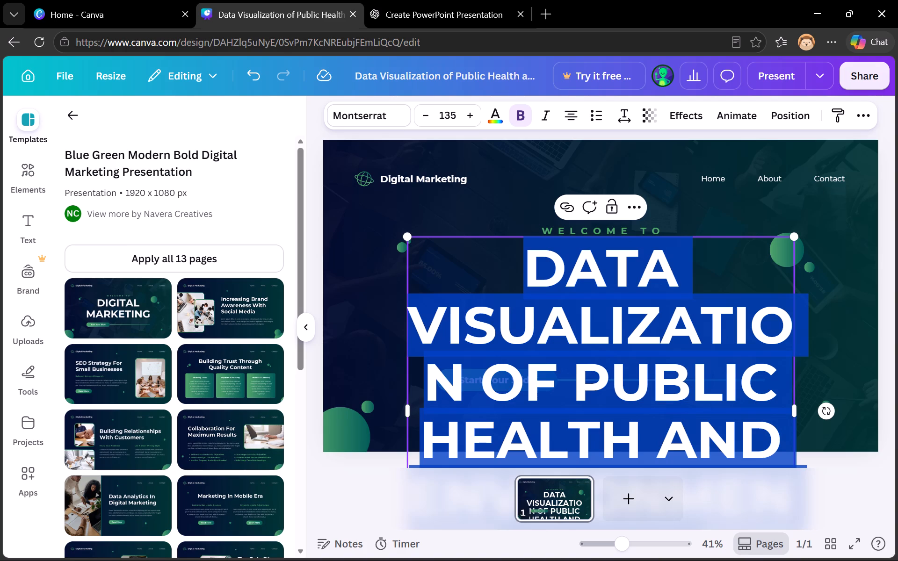
pyautogui.tripleClick(424, 121)
pyautogui.tripleClick(424, 121)
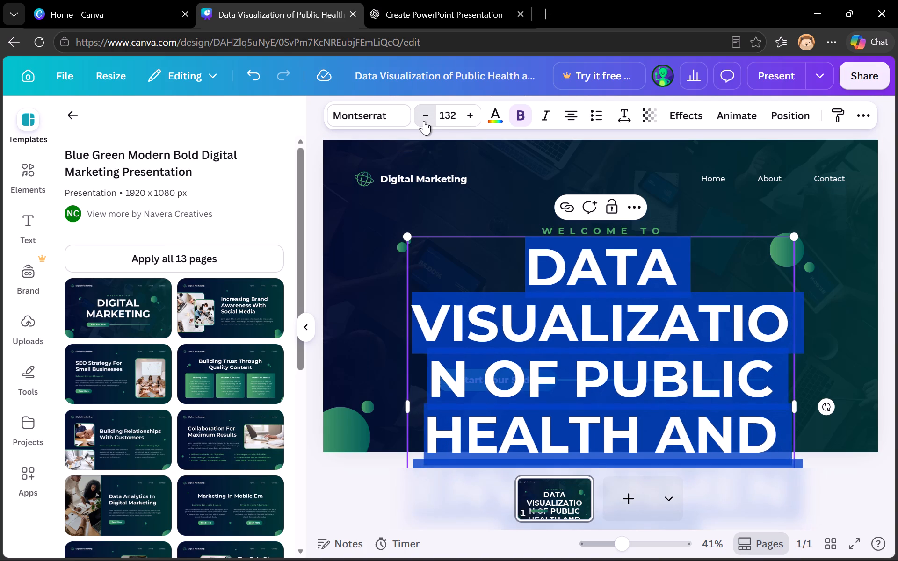
pyautogui.moveTo(424, 121); pyautogui.dragTo(454, 115)
pyautogui.click(454, 115)
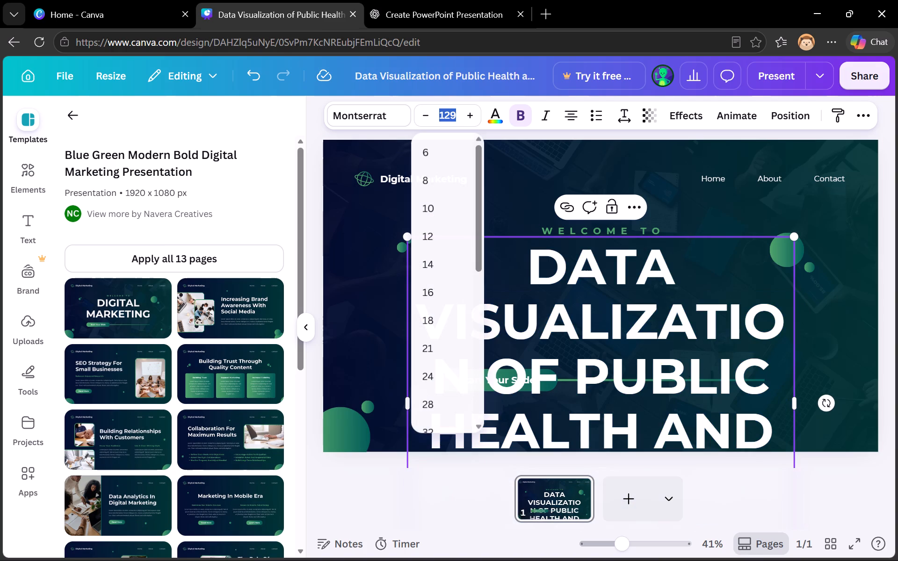
pyautogui.click(443, 116)
pyautogui.press('BackSpace')
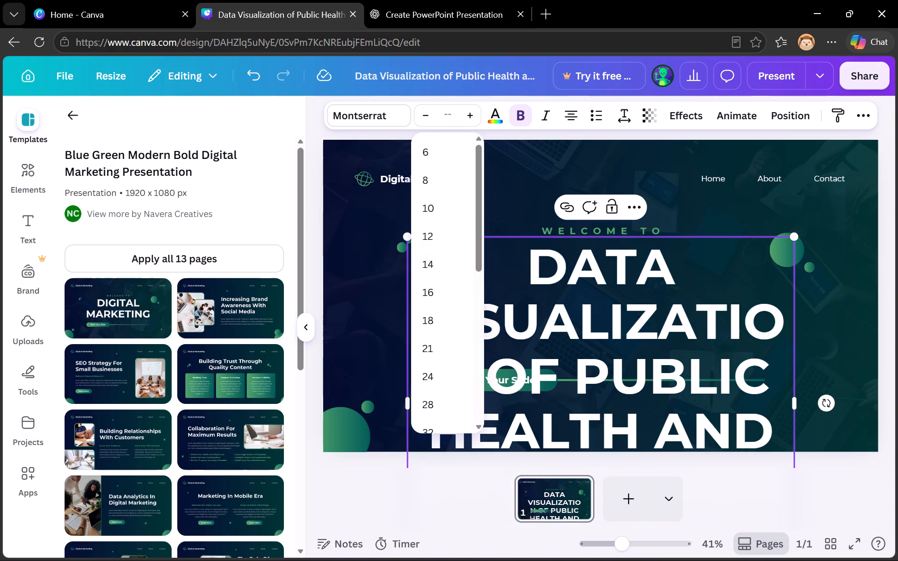
pyautogui.write('30')
pyautogui.press('Return')
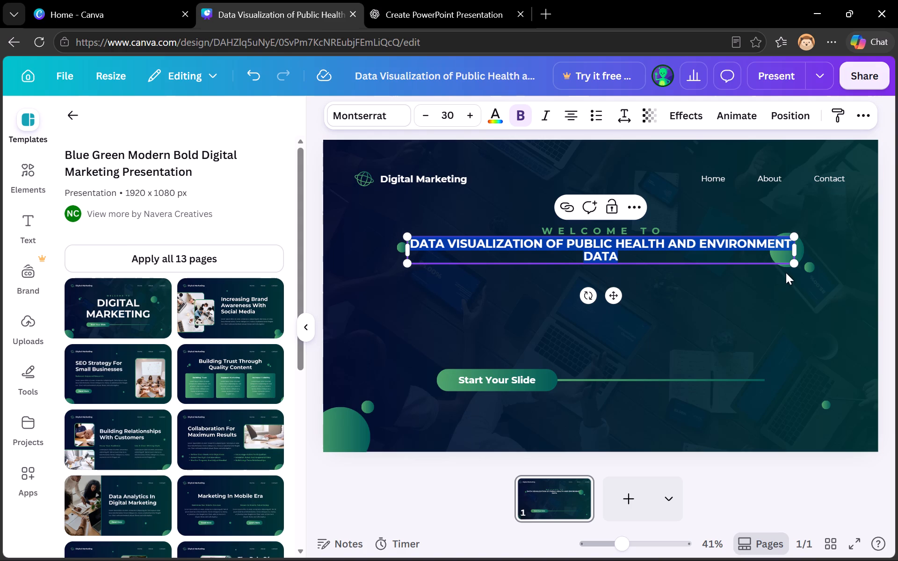
# Scale the title text box down slightly from its corner and increase the title's font size to 65.8.
pyautogui.moveTo(794, 265); pyautogui.dragTo(789, 290)
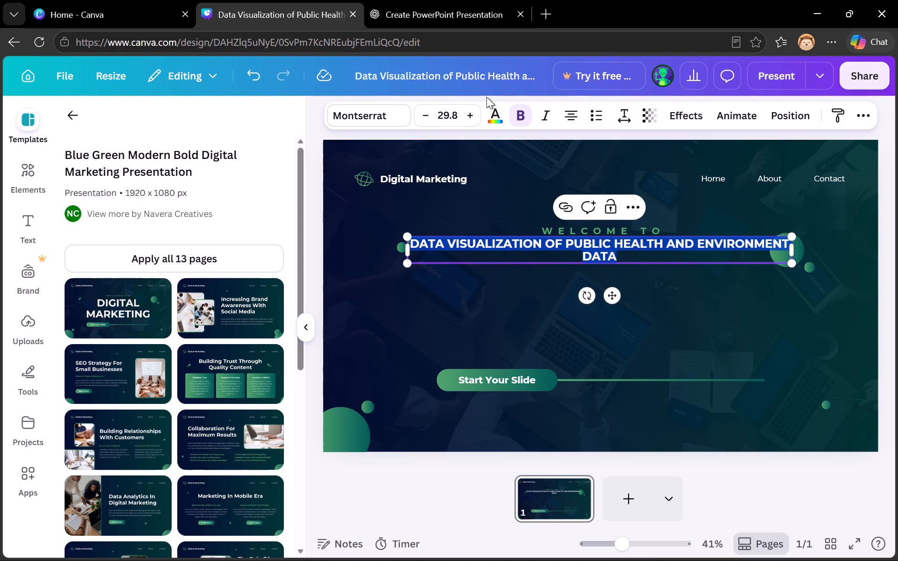
pyautogui.tripleClick(469, 108)
pyautogui.tripleClick(469, 108)
pyautogui.tripleClick(469, 108)
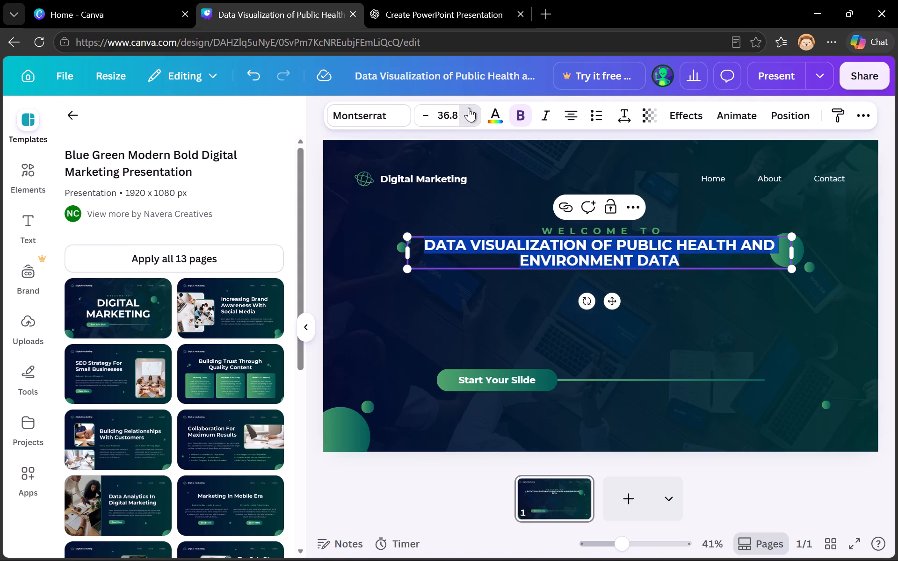
pyautogui.tripleClick(469, 108)
pyautogui.tripleClick(469, 108)
pyautogui.tripleClick(469, 108)
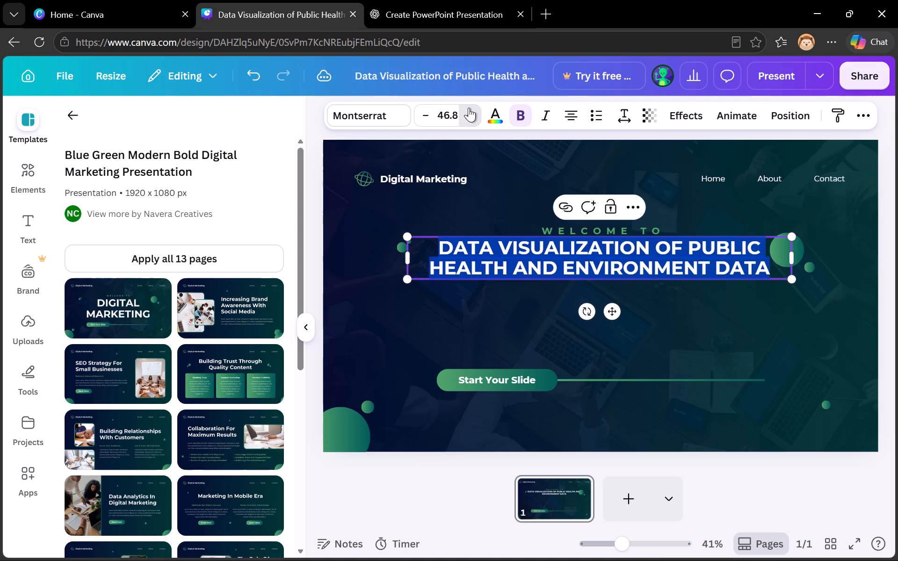
pyautogui.tripleClick(469, 108)
pyautogui.tripleClick(469, 108)
pyautogui.tripleClick(469, 108)
pyautogui.tripleClick(469, 108)
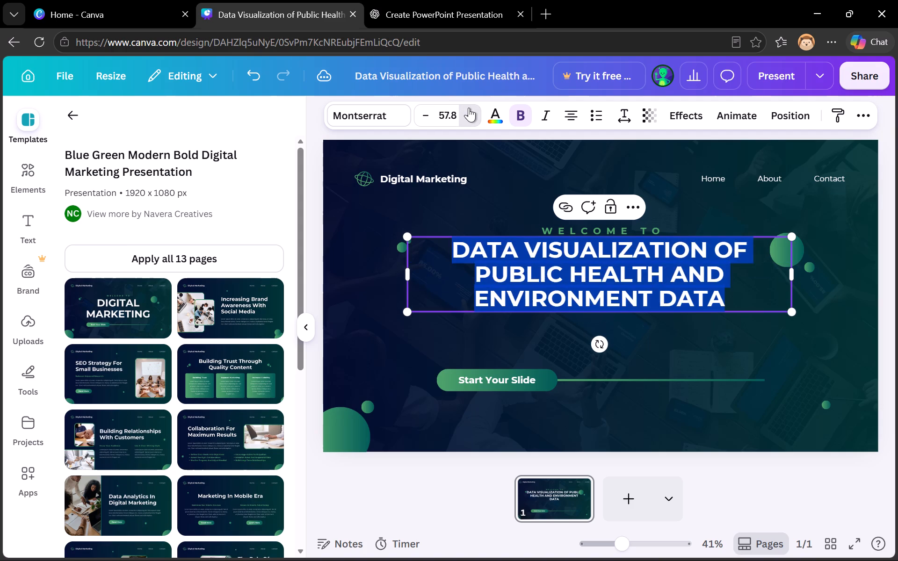
pyautogui.tripleClick(469, 108)
pyautogui.tripleClick(469, 108)
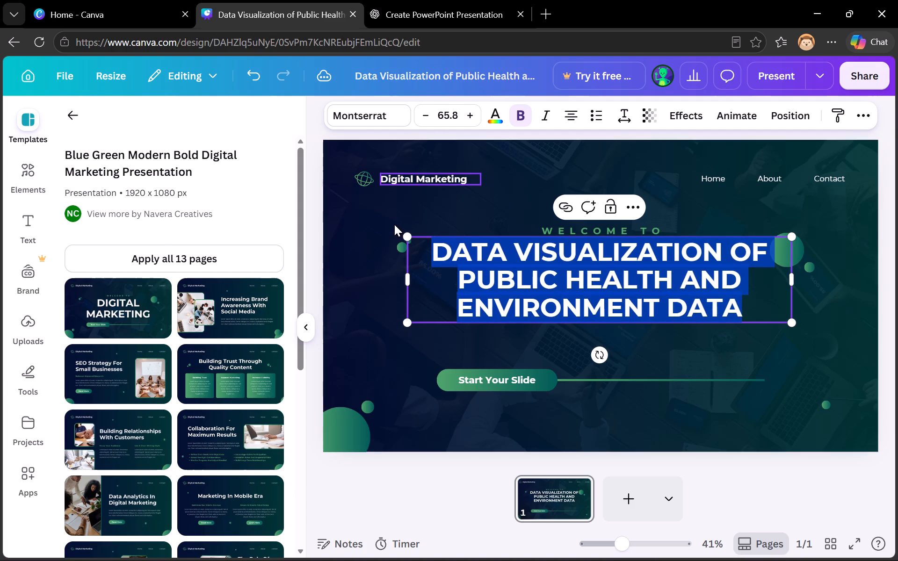
# Delete the "WELCOME TO" line and the Home, About and Contact labels from the cover slide.
pyautogui.click(435, 198)
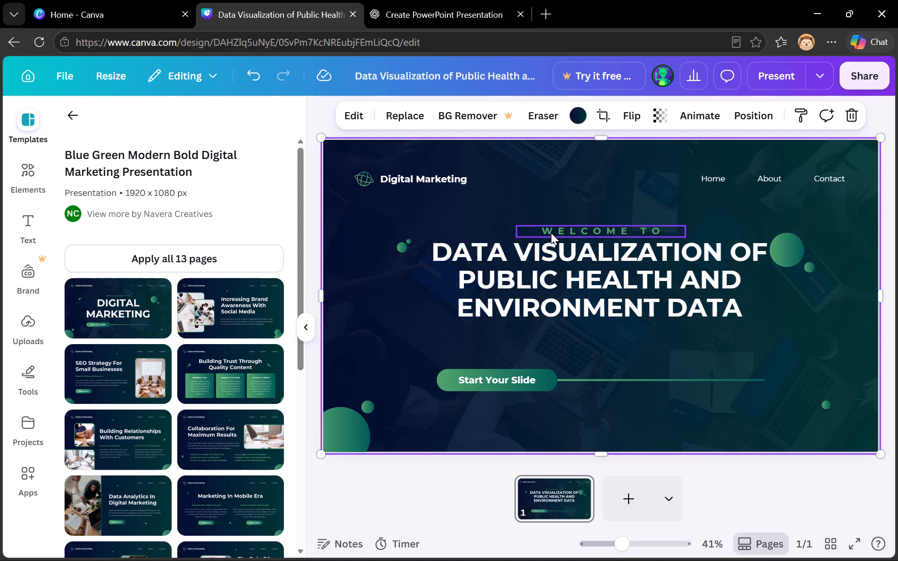
pyautogui.click(551, 233)
pyautogui.click(626, 200)
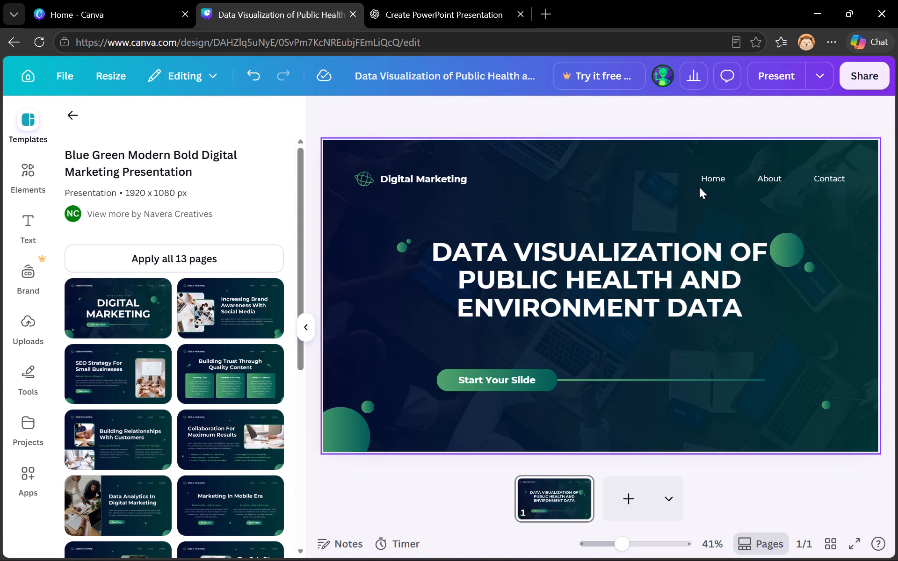
pyautogui.click(713, 176)
pyautogui.click(741, 213)
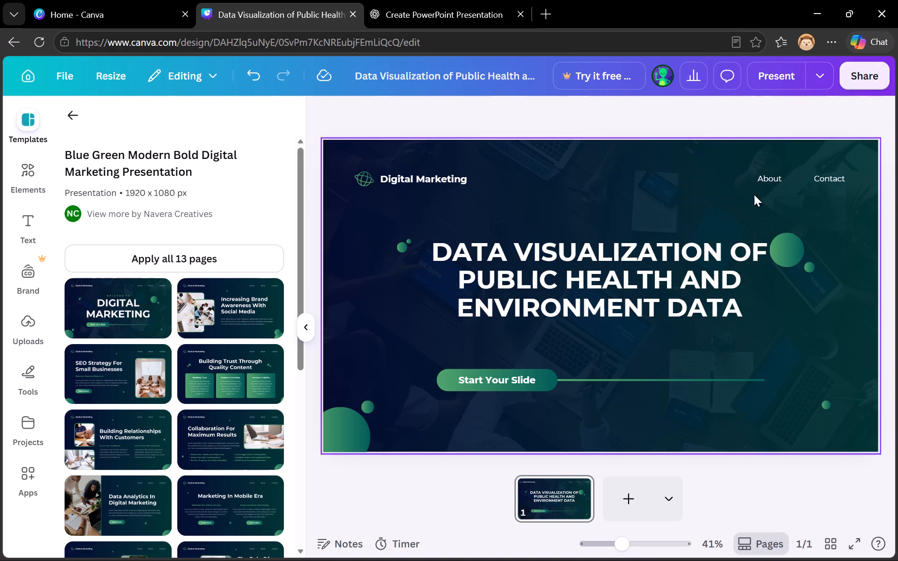
pyautogui.click(773, 180)
pyautogui.click(792, 206)
pyautogui.click(822, 182)
pyautogui.click(851, 216)
# Move the cover title up slightly and widen its text box so the title wraps onto two lines.
pyautogui.moveTo(681, 271); pyautogui.dragTo(668, 248)
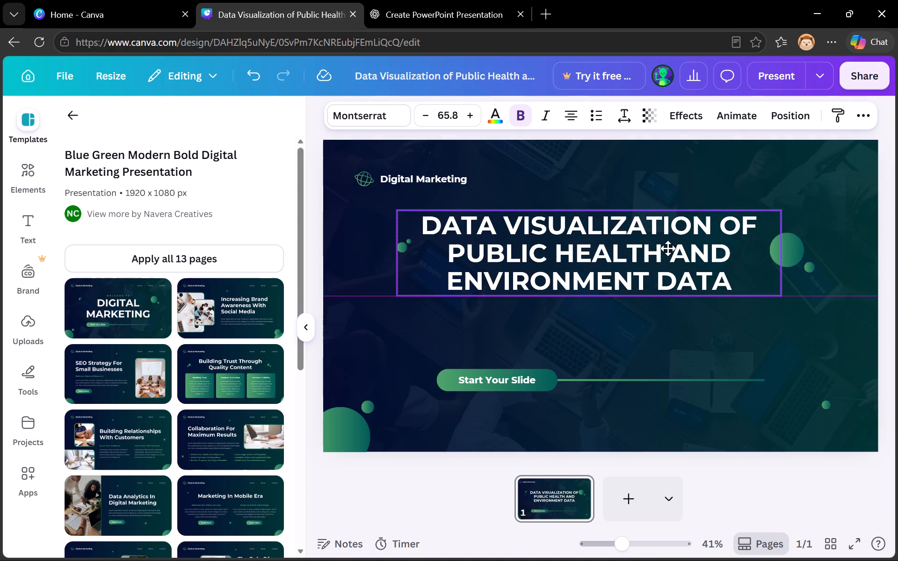
pyautogui.moveTo(668, 248); pyautogui.dragTo(665, 250)
pyautogui.moveTo(778, 261); pyautogui.dragTo(806, 250)
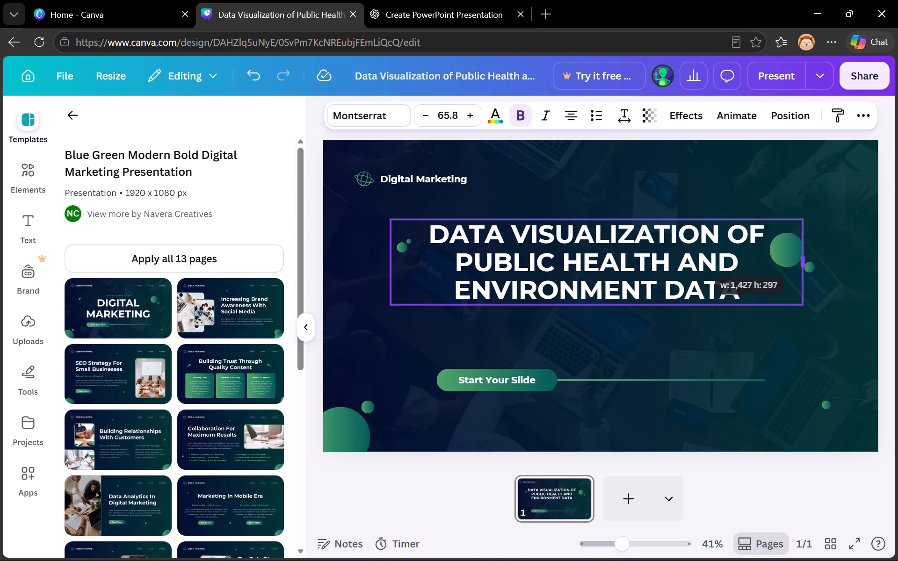
pyautogui.moveTo(806, 250); pyautogui.dragTo(874, 249)
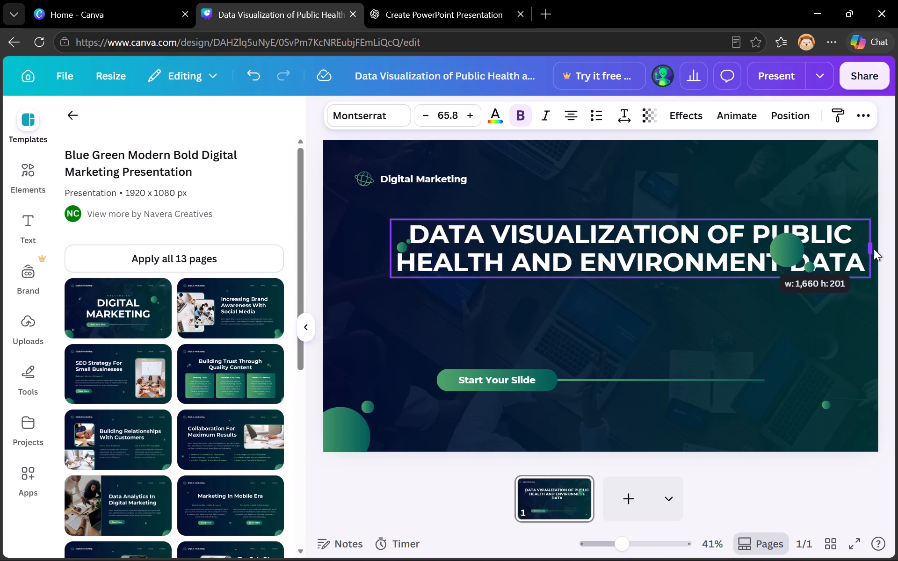
pyautogui.moveTo(874, 249); pyautogui.dragTo(863, 252)
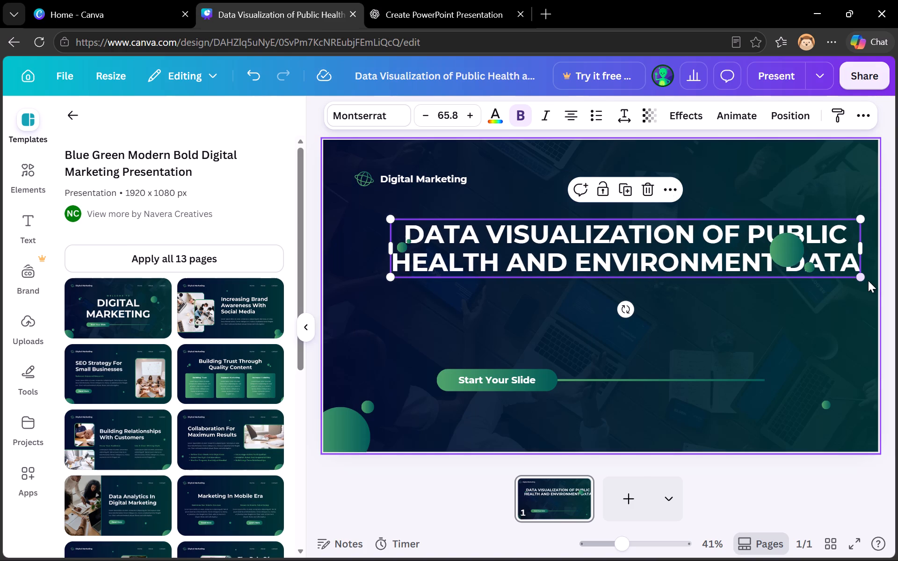
# Scale the title down to font size 57.1 and move it up and rightward, clear of the two small circles beside its start.
pyautogui.moveTo(863, 275); pyautogui.dragTo(803, 266)
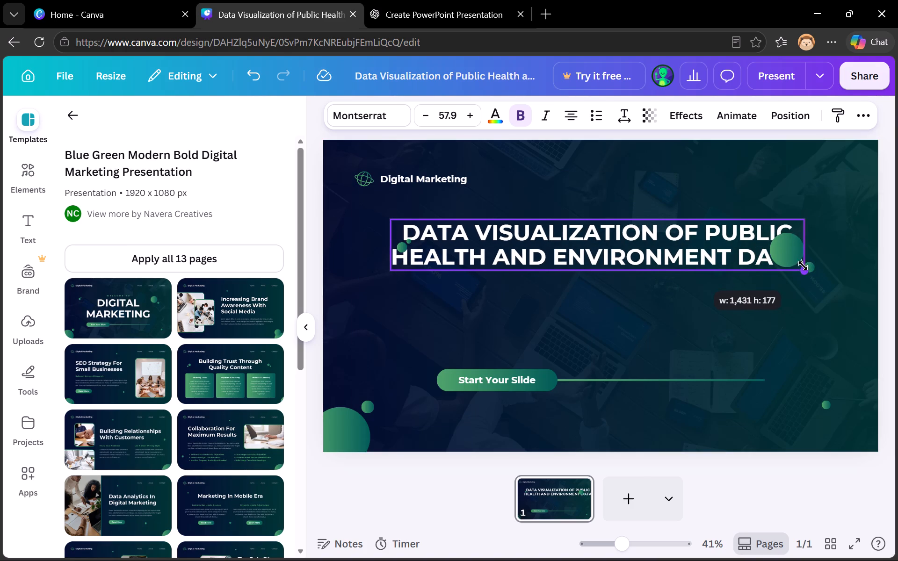
pyautogui.moveTo(803, 266); pyautogui.dragTo(802, 266)
pyautogui.moveTo(675, 245); pyautogui.dragTo(677, 285)
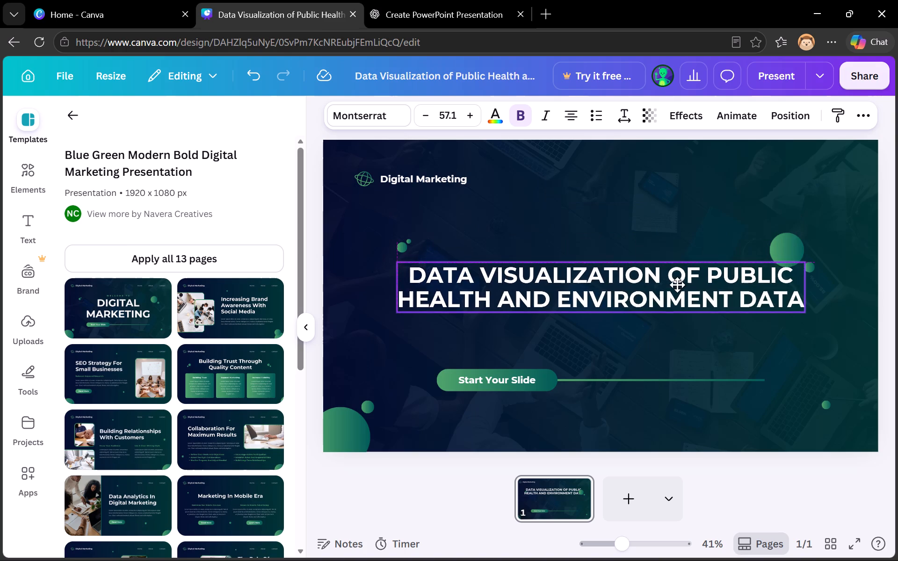
pyautogui.moveTo(677, 285); pyautogui.dragTo(678, 203)
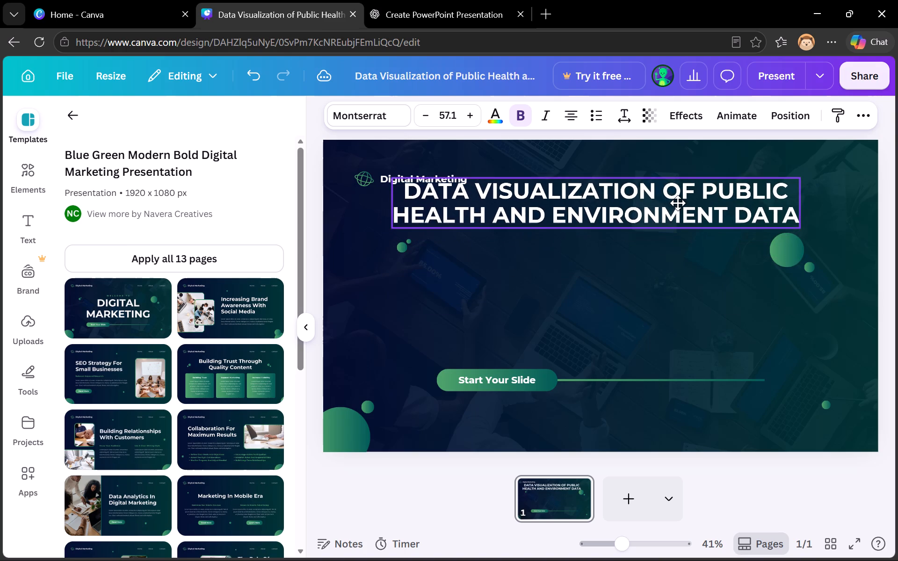
pyautogui.moveTo(678, 203); pyautogui.dragTo(691, 243)
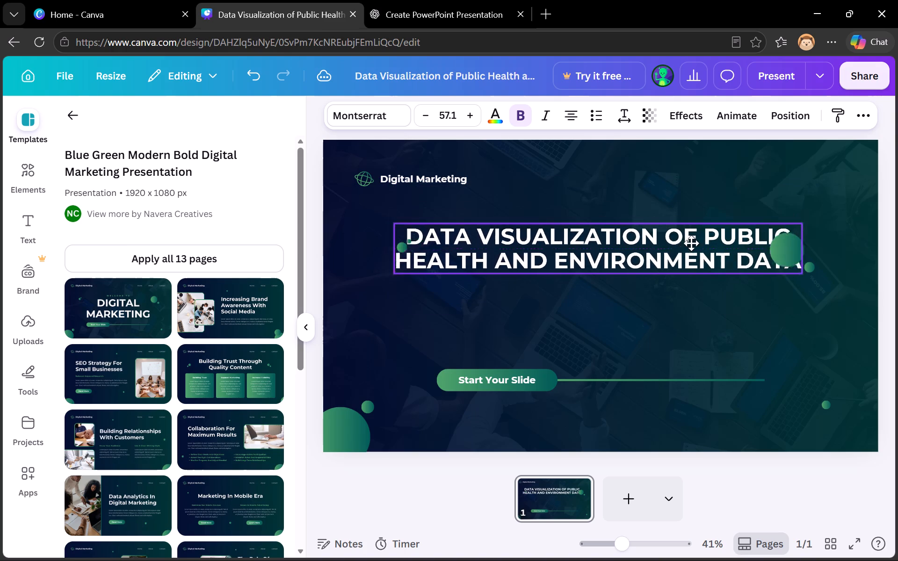
pyautogui.moveTo(691, 243); pyautogui.dragTo(725, 230)
# Move the two small circles near the title's start outward and slightly down, keeping them grouped closely together.
pyautogui.click(399, 249)
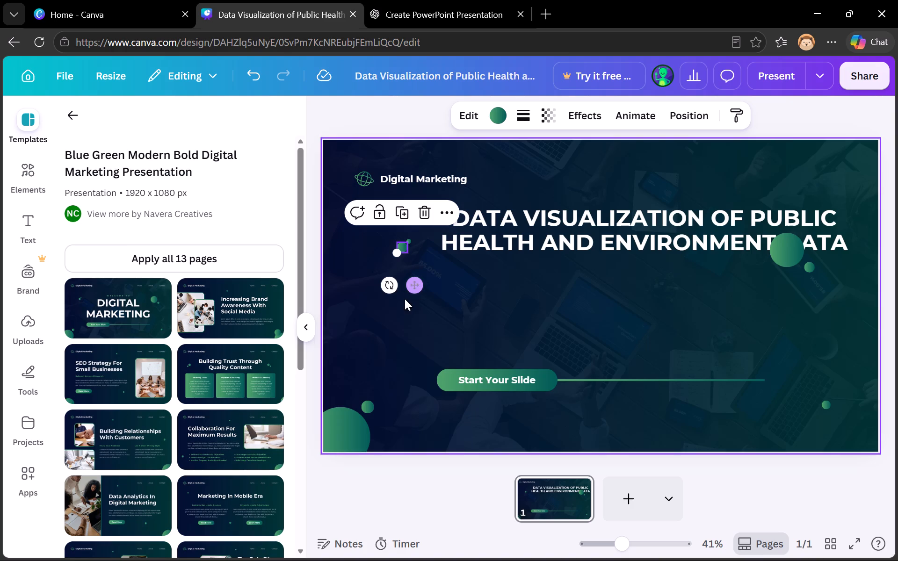
pyautogui.moveTo(415, 288); pyautogui.dragTo(398, 302)
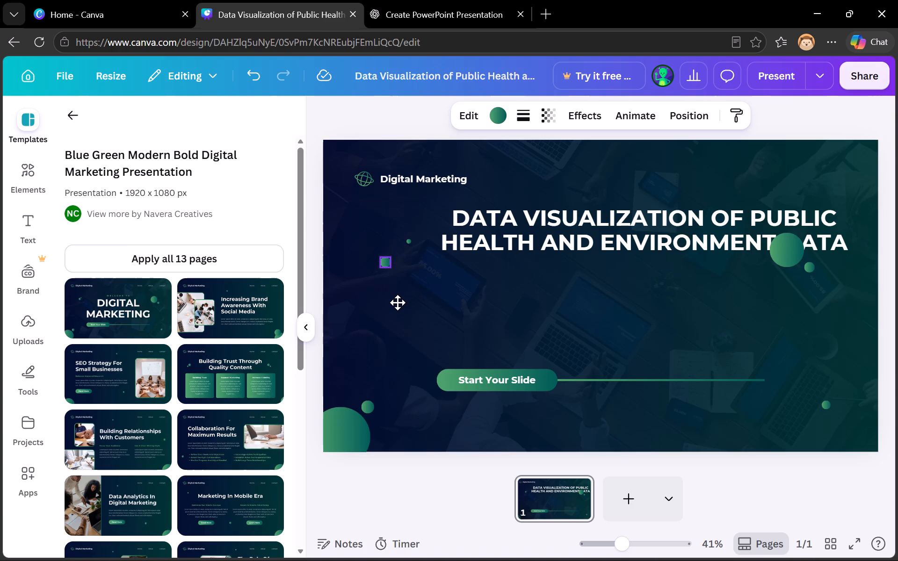
pyautogui.moveTo(398, 302); pyautogui.dragTo(385, 310)
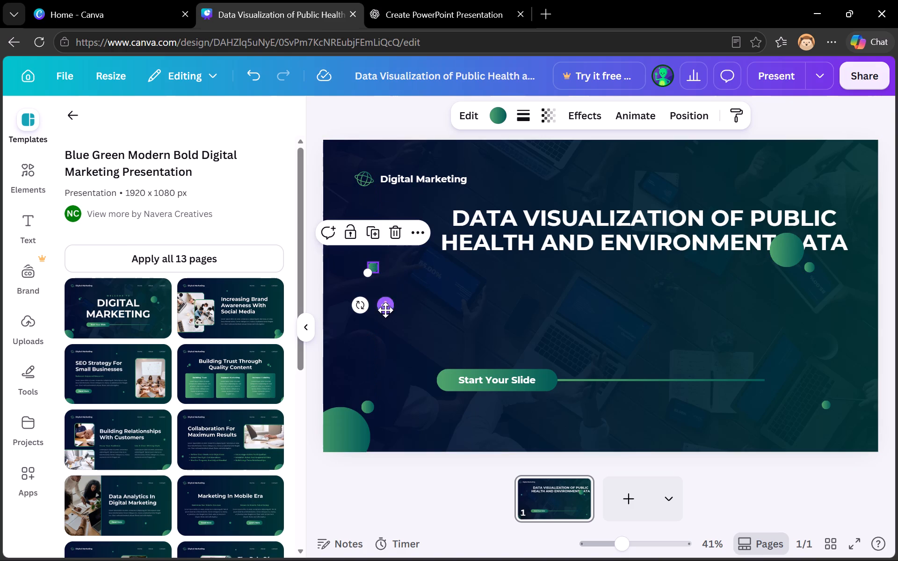
pyautogui.click(407, 275)
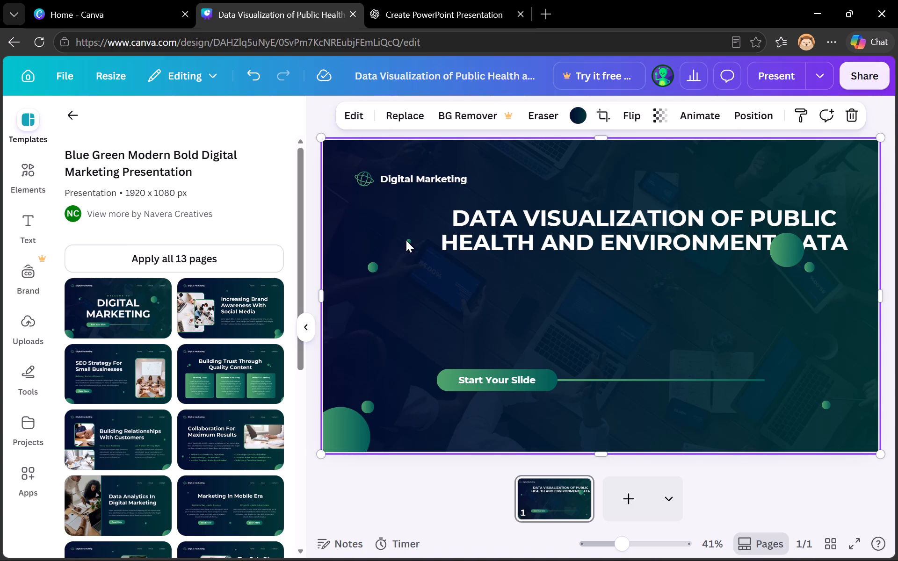
pyautogui.click(409, 242)
pyautogui.moveTo(420, 276); pyautogui.dragTo(409, 284)
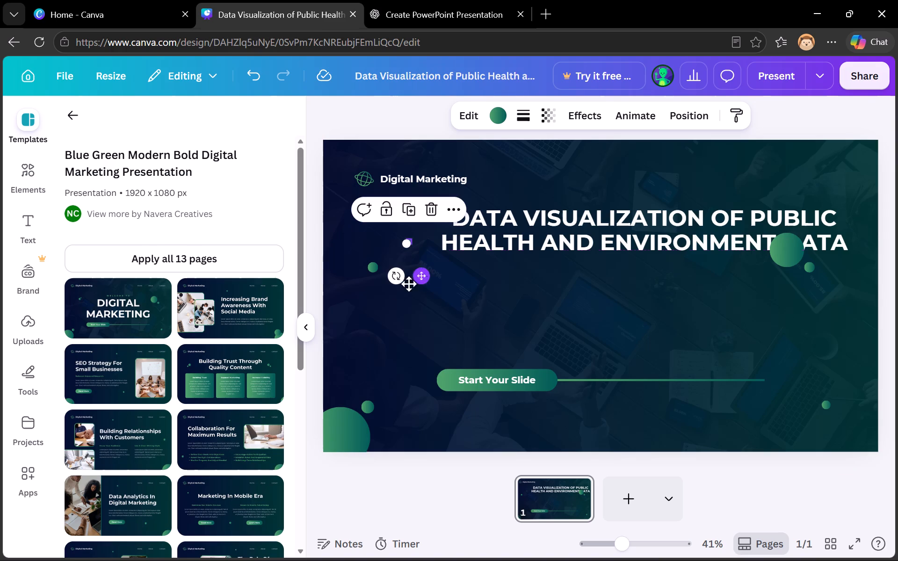
pyautogui.moveTo(409, 284); pyautogui.dragTo(391, 294)
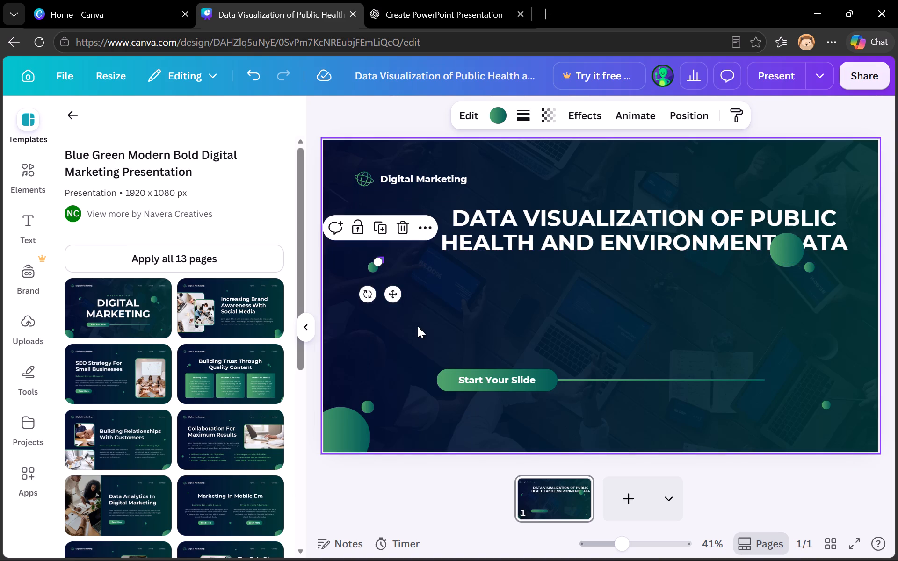
pyautogui.click(418, 326)
# Move the title back leftward so it sits roughly centred beneath the header, just above the two small circles.
pyautogui.click(545, 227)
pyautogui.moveTo(545, 227); pyautogui.dragTo(492, 236)
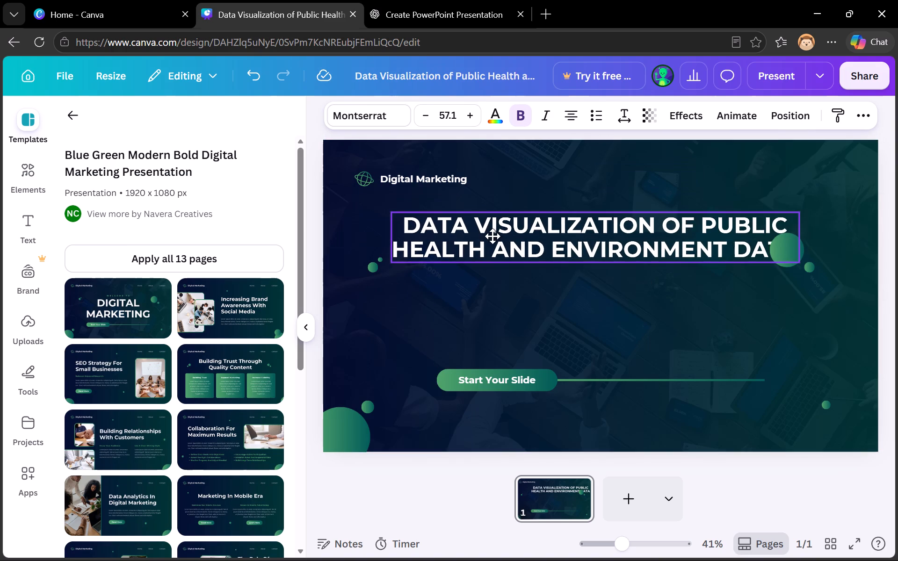
pyautogui.moveTo(492, 236); pyautogui.dragTo(492, 234)
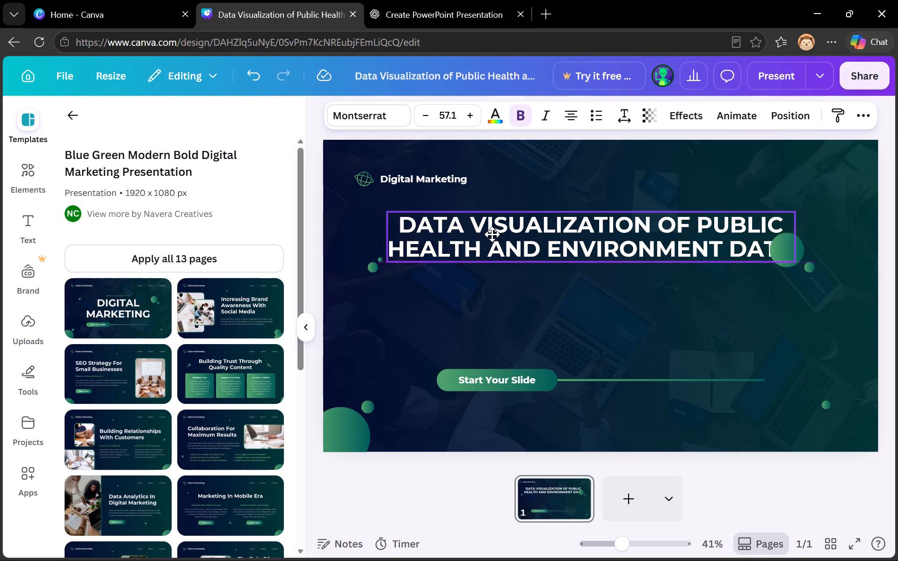
pyautogui.moveTo(492, 234); pyautogui.dragTo(494, 235)
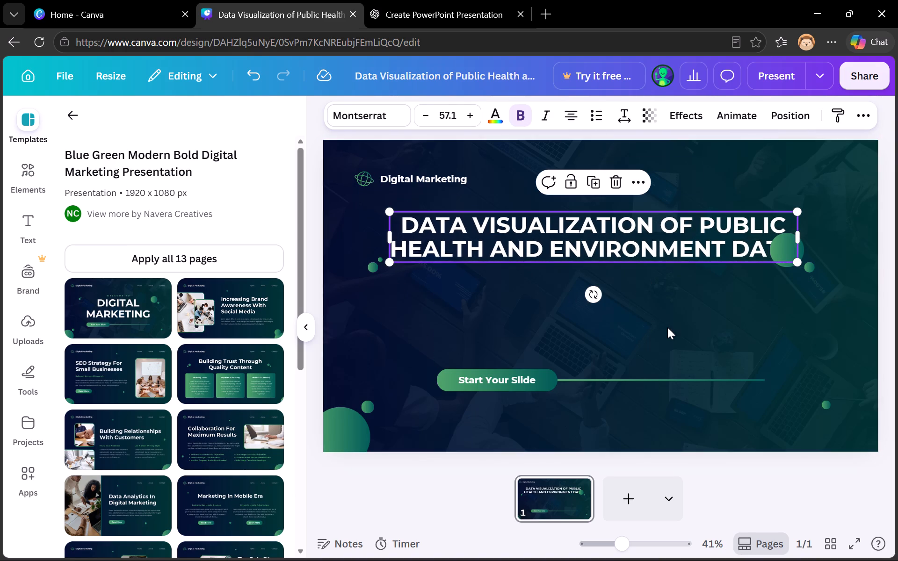
pyautogui.click(667, 327)
# Move the large and small circles at the title's right end outward and down, shrinking the large one slightly to clear the text.
pyautogui.click(809, 266)
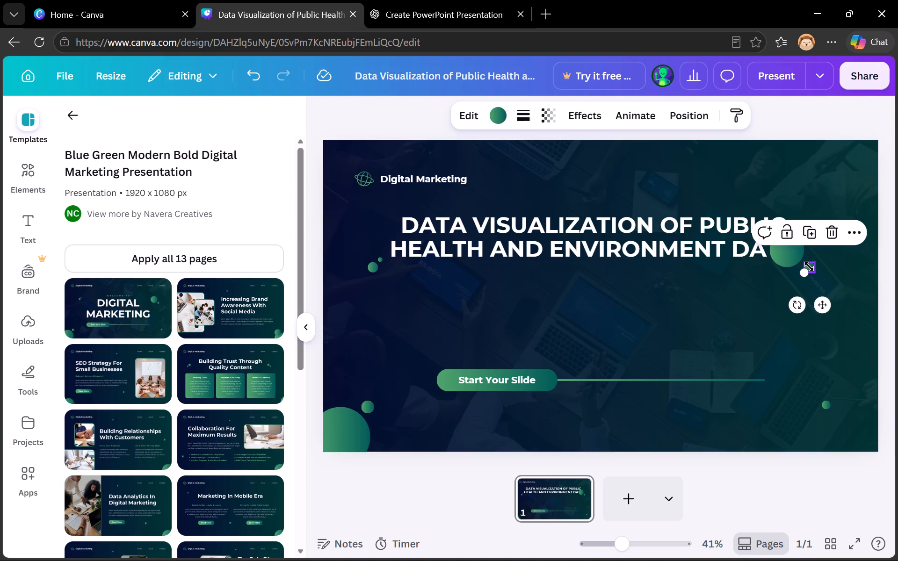
pyautogui.moveTo(825, 307); pyautogui.dragTo(842, 319)
pyautogui.click(784, 262)
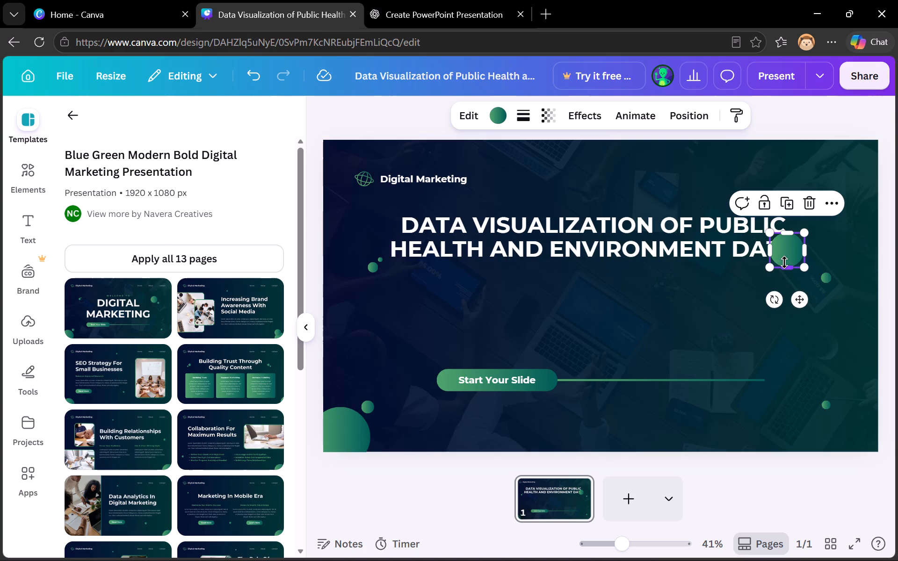
pyautogui.moveTo(805, 301); pyautogui.dragTo(824, 306)
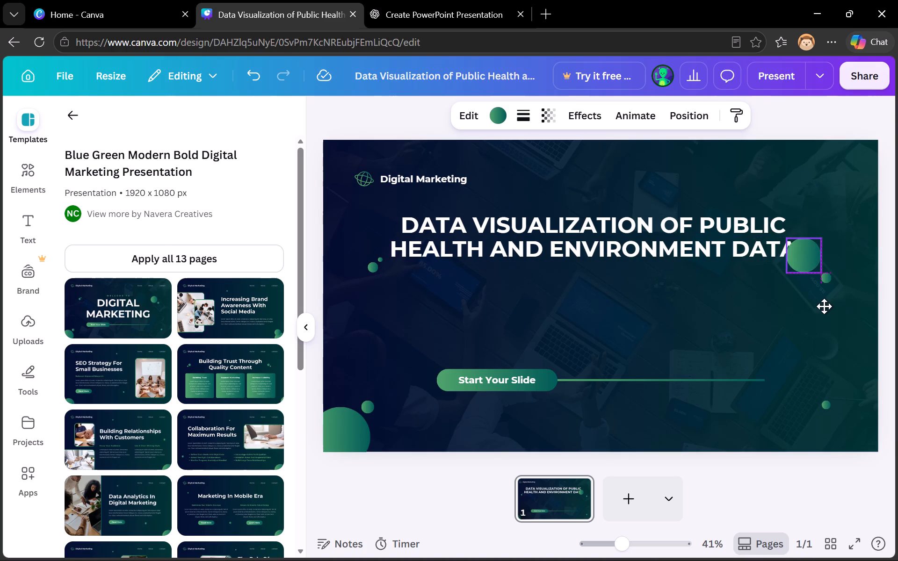
pyautogui.moveTo(824, 306); pyautogui.dragTo(830, 309)
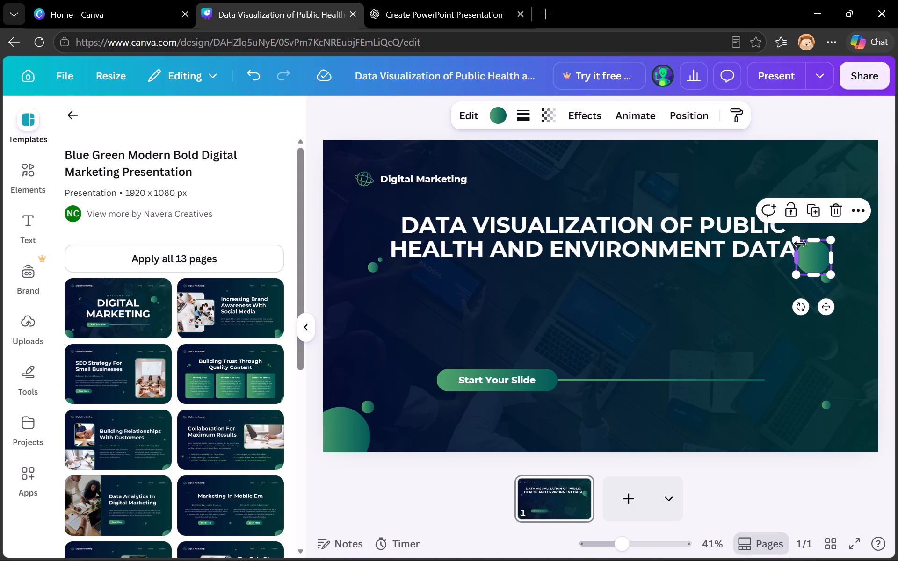
pyautogui.moveTo(797, 240); pyautogui.dragTo(804, 246)
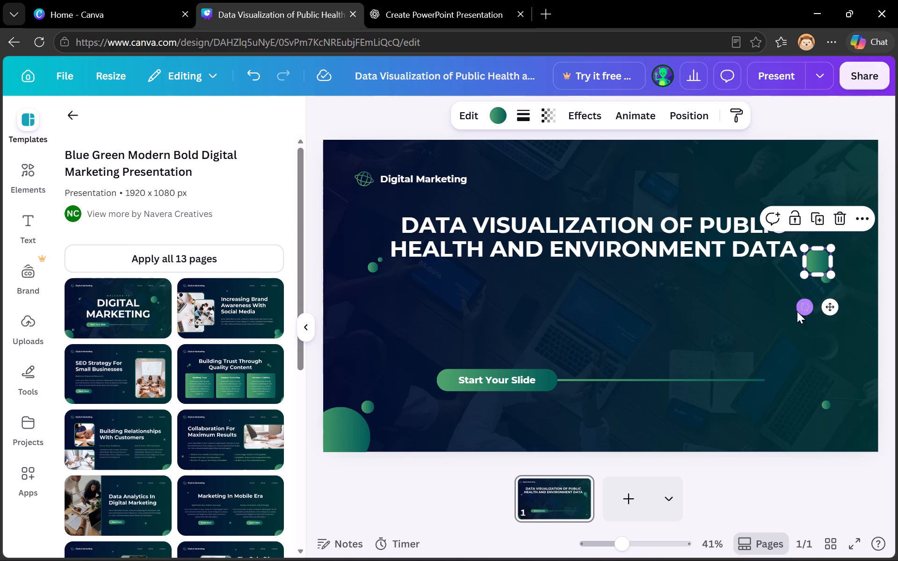
pyautogui.click(749, 323)
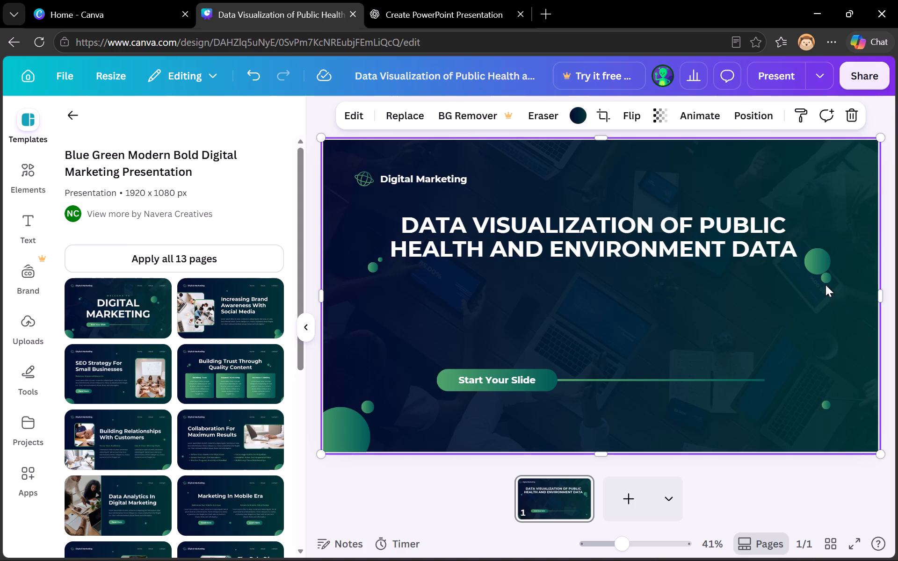
pyautogui.click(826, 278)
pyautogui.moveTo(841, 311); pyautogui.dragTo(847, 311)
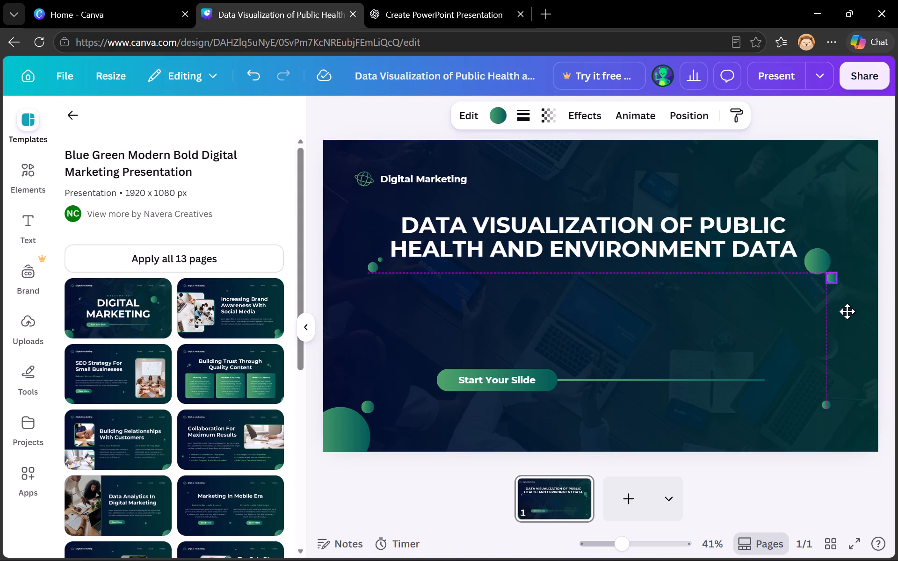
pyautogui.moveTo(847, 311); pyautogui.dragTo(847, 313)
pyautogui.click(847, 313)
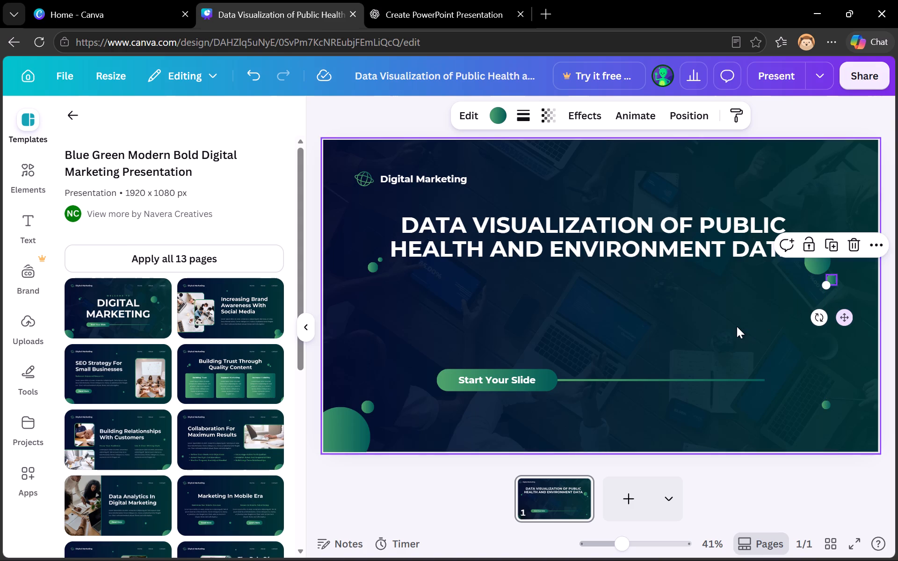
pyautogui.click(737, 326)
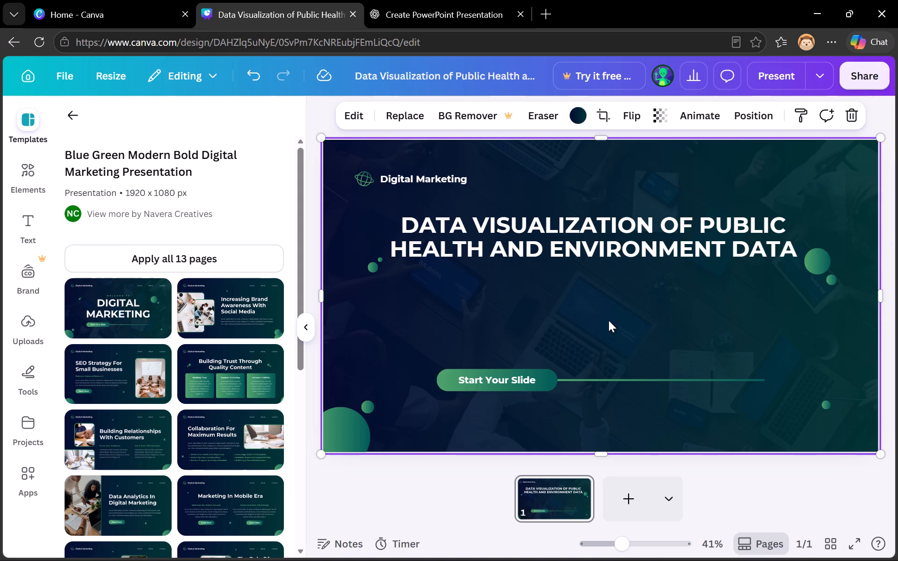
# Delete the "Start Your Slide" text from the green pill shape.
pyautogui.click(508, 381)
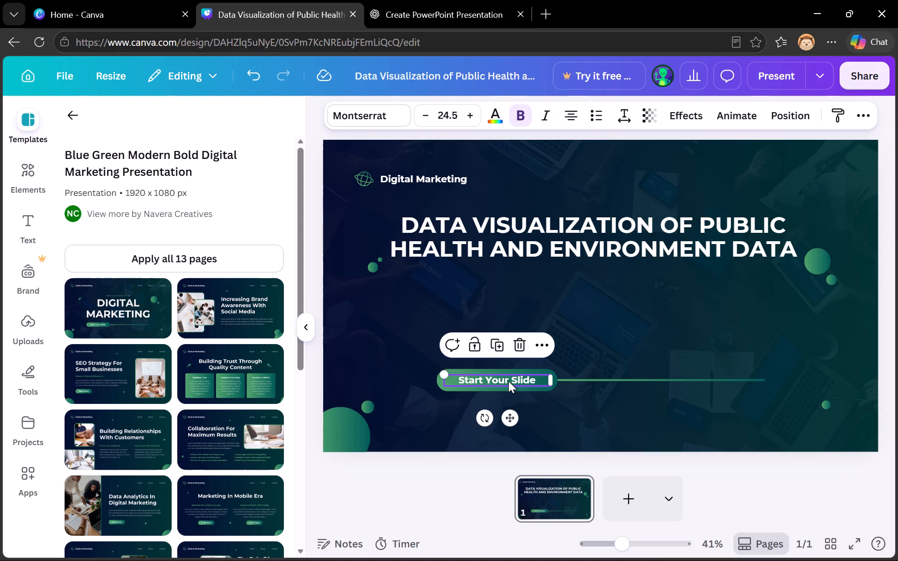
pyautogui.click(522, 348)
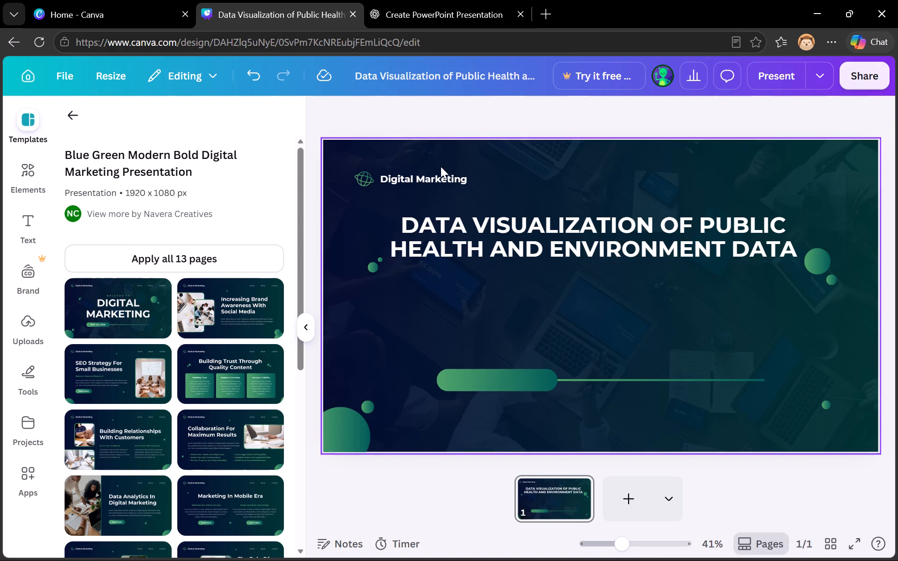
# Replace the "Digital Marketing" text beside the globe logo on the cover with "Field Project".
pyautogui.click(439, 181)
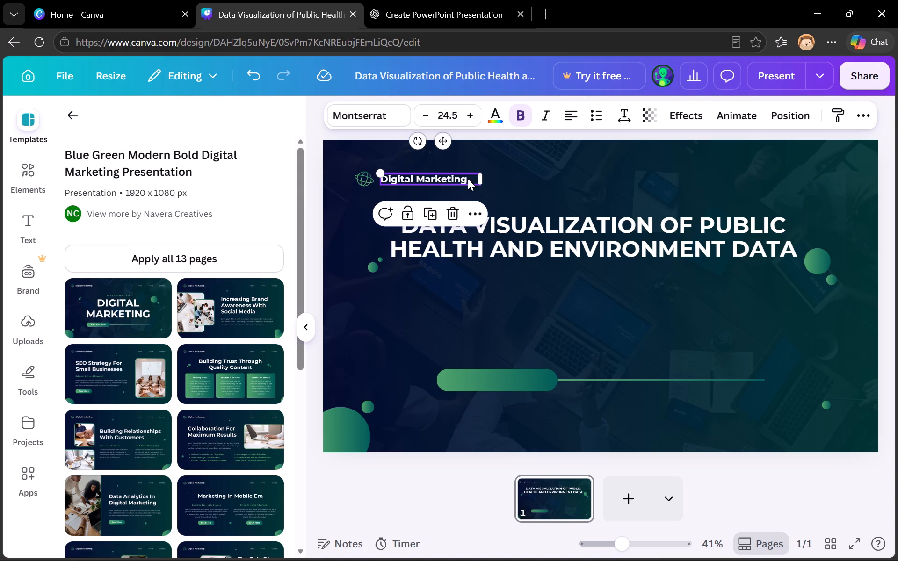
pyautogui.doubleClick(468, 179)
pyautogui.write('Field')
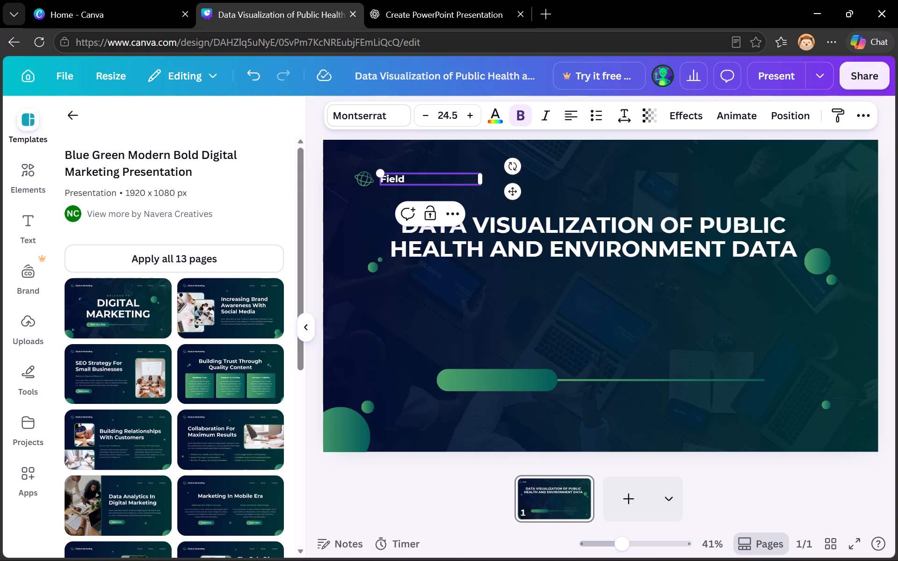
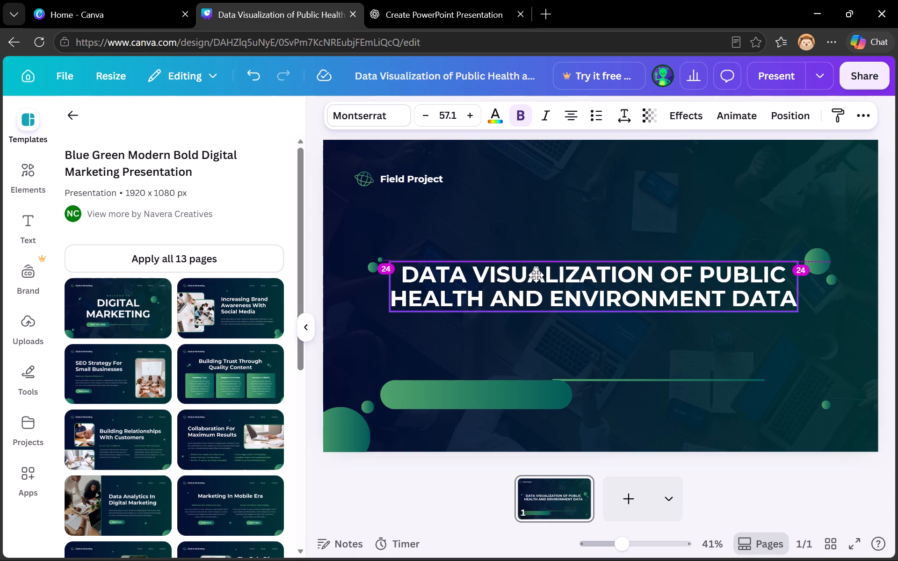
pyautogui.moveTo(536, 275); pyautogui.dragTo(533, 278)
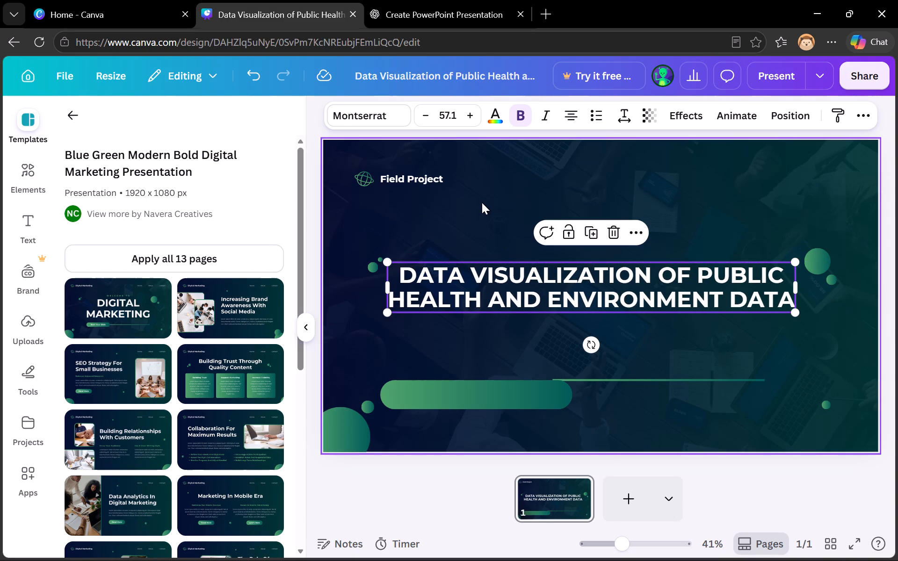
pyautogui.click(482, 202)
# Scale the main title down to about 1,274 wide, with a font size of 51.6.
pyautogui.click(730, 275)
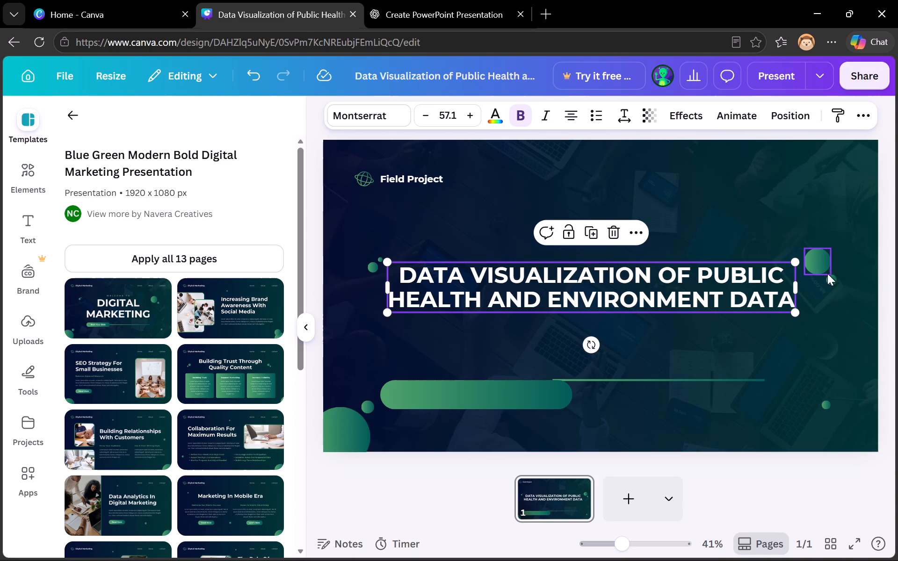
pyautogui.moveTo(798, 262); pyautogui.dragTo(763, 299)
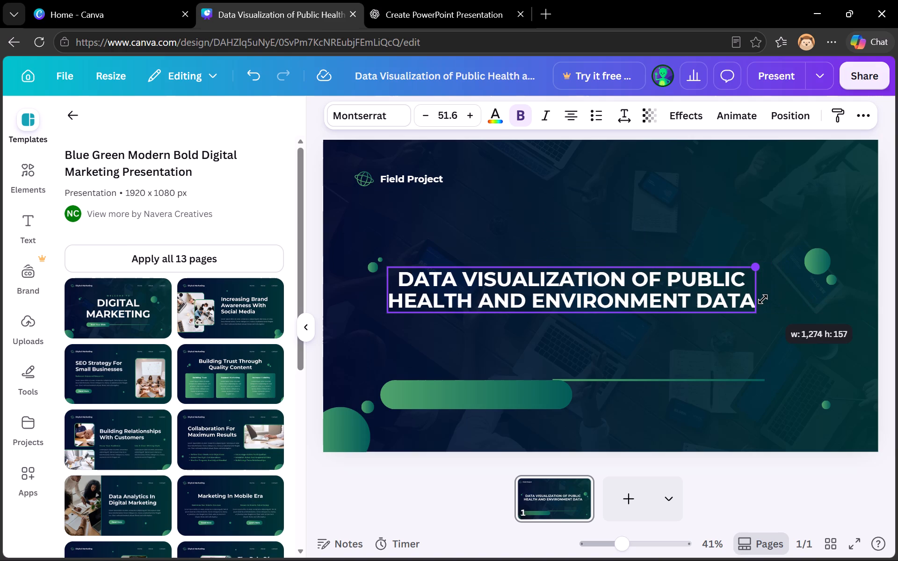
pyautogui.moveTo(763, 299); pyautogui.dragTo(763, 300)
pyautogui.click(563, 189)
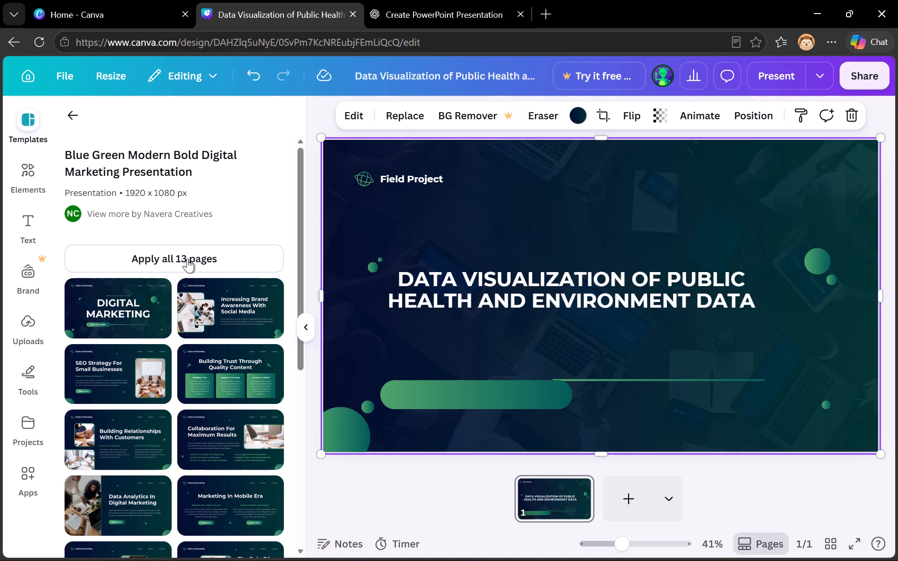
# Add a subheading text box to the cover and replace its placeholder with the copied college name line.
pyautogui.click(29, 239)
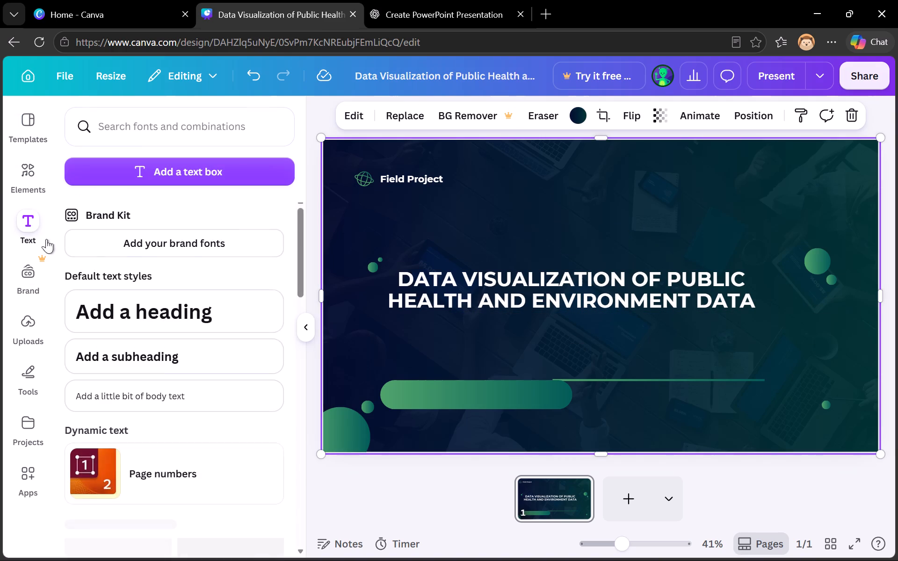
pyautogui.click(181, 377)
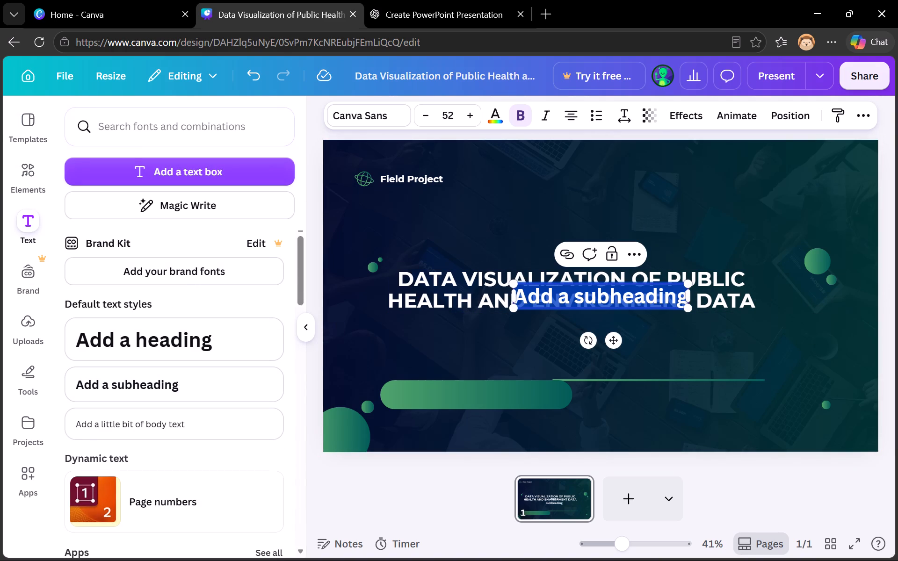
pyautogui.hotkey('ctrl', 'v')
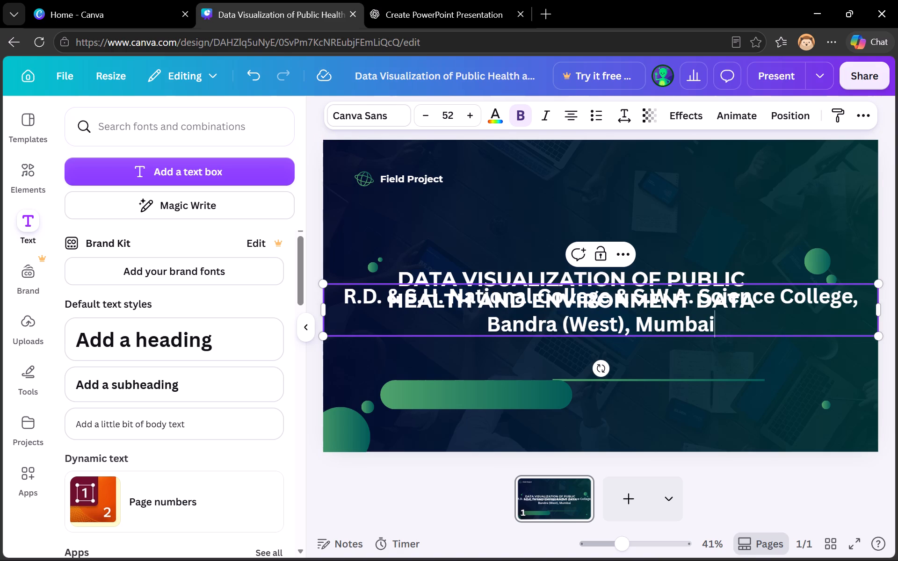
# Reduce the college name's font size to 34 so it fits on a single line.
pyautogui.tripleClick(427, 119)
pyautogui.tripleClick(427, 119)
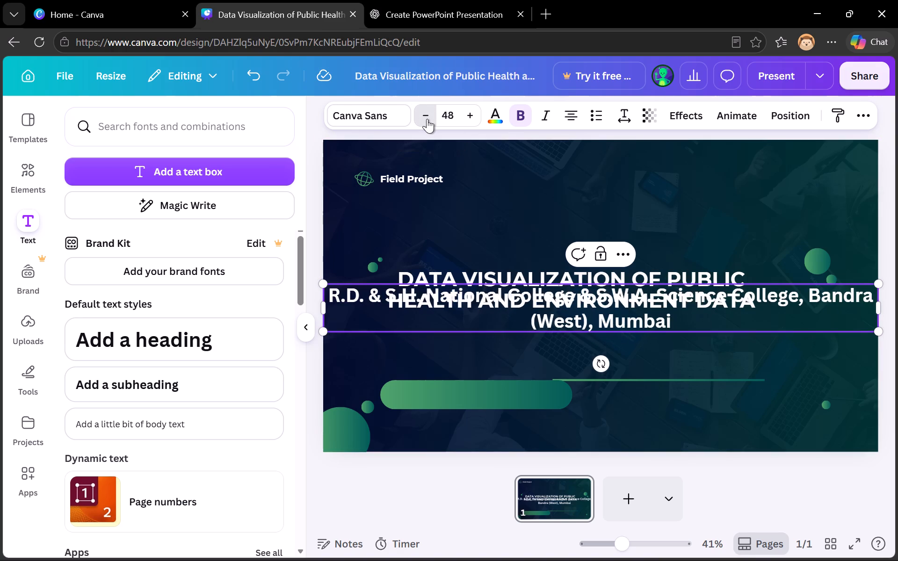
pyautogui.tripleClick(427, 119)
pyautogui.tripleClick(427, 119)
pyautogui.tripleClick(427, 119)
pyautogui.doubleClick(427, 119)
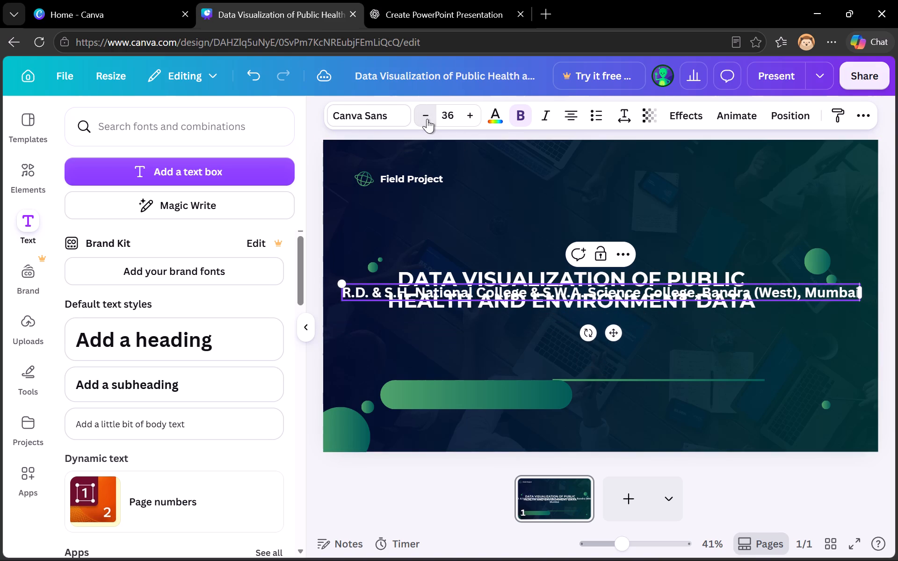
pyautogui.click(427, 119)
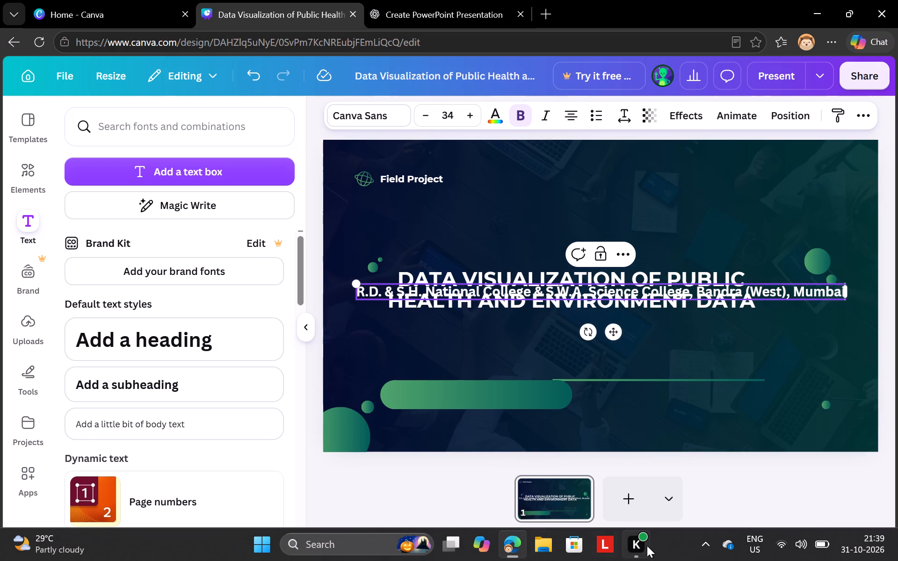
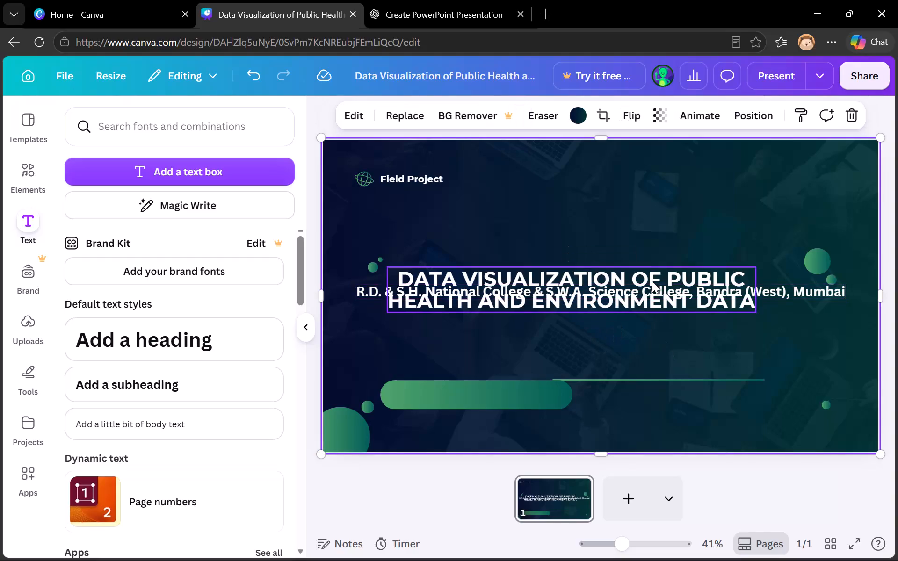
# Move the college name line up off the title, centring it between the Field Project label and the main title.
pyautogui.moveTo(652, 291); pyautogui.dragTo(653, 211)
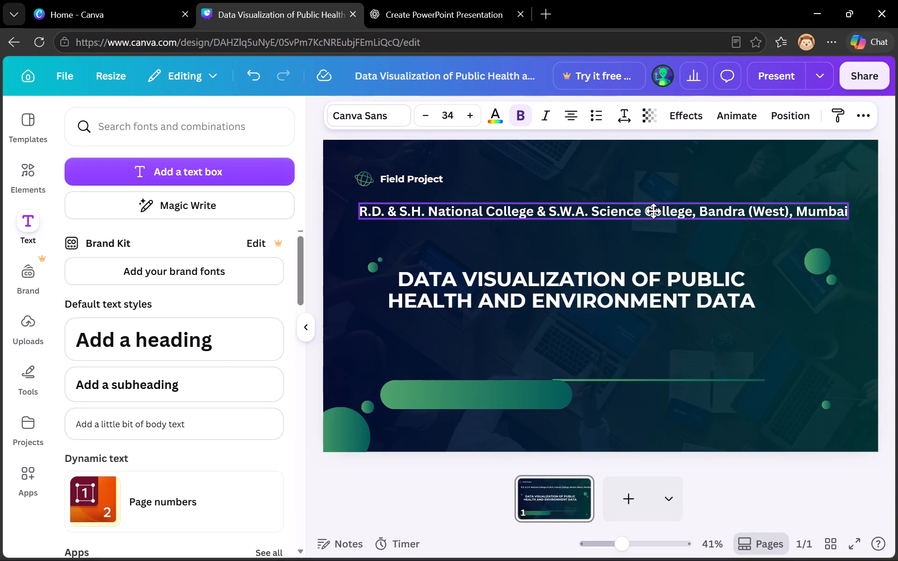
pyautogui.moveTo(653, 211); pyautogui.dragTo(646, 213)
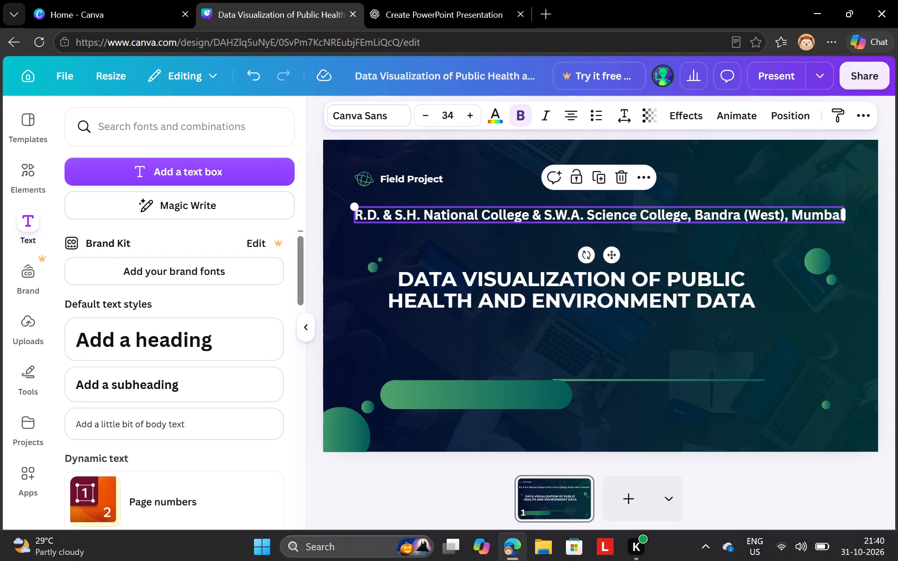
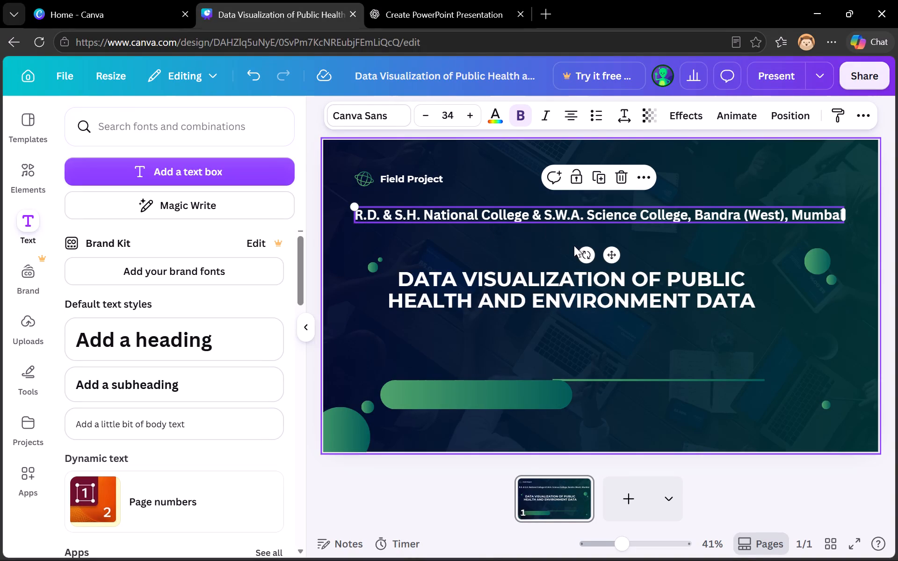
# Reduce the college name line's font size to 30.
pyautogui.keyDown('ctrl'); pyautogui.tripleClick(432, 116); pyautogui.keyUp('ctrl')
pyautogui.keyDown('ctrl'); pyautogui.click(432, 116); pyautogui.keyUp('ctrl')
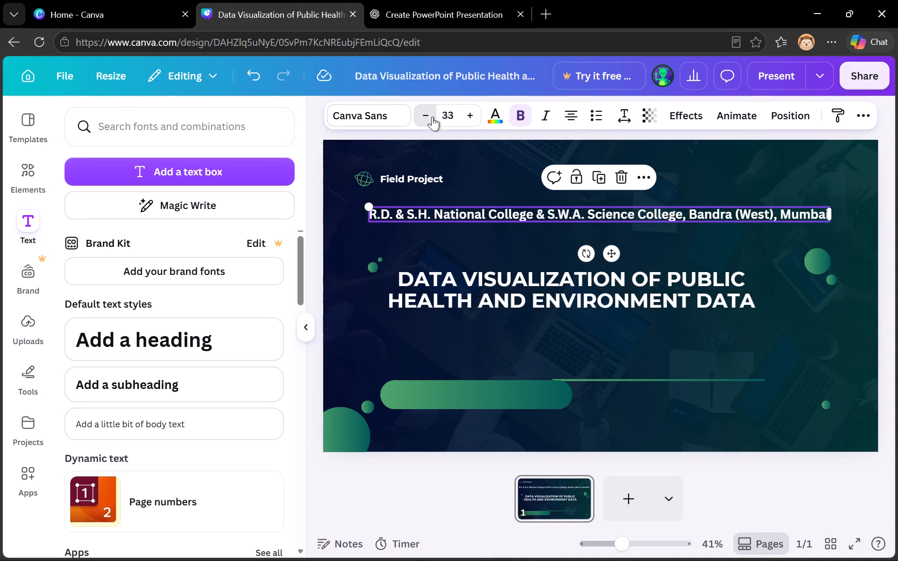
pyautogui.keyDown('ctrl'); pyautogui.click(380, 111); pyautogui.keyUp('ctrl')
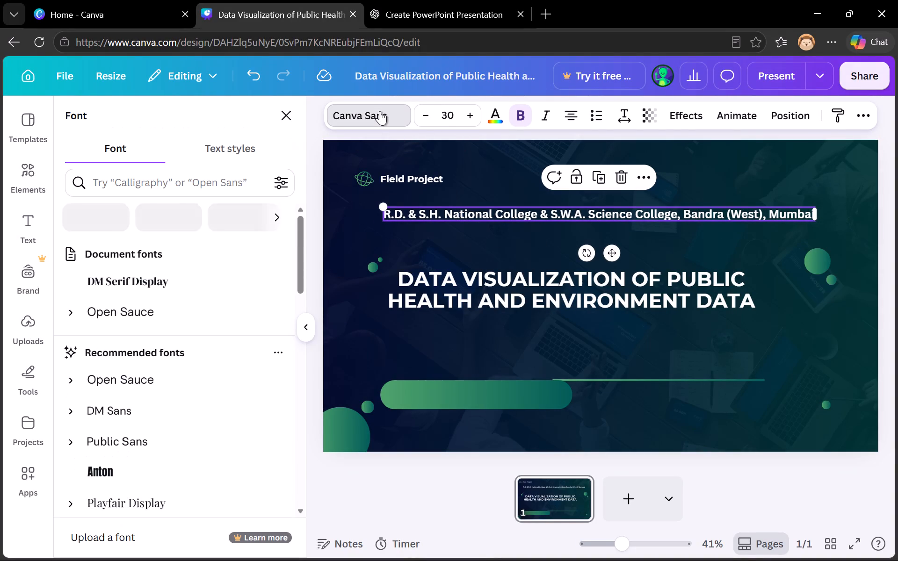
pyautogui.keyDown('ctrl'); pyautogui.click(228, 314); pyautogui.keyUp('ctrl')
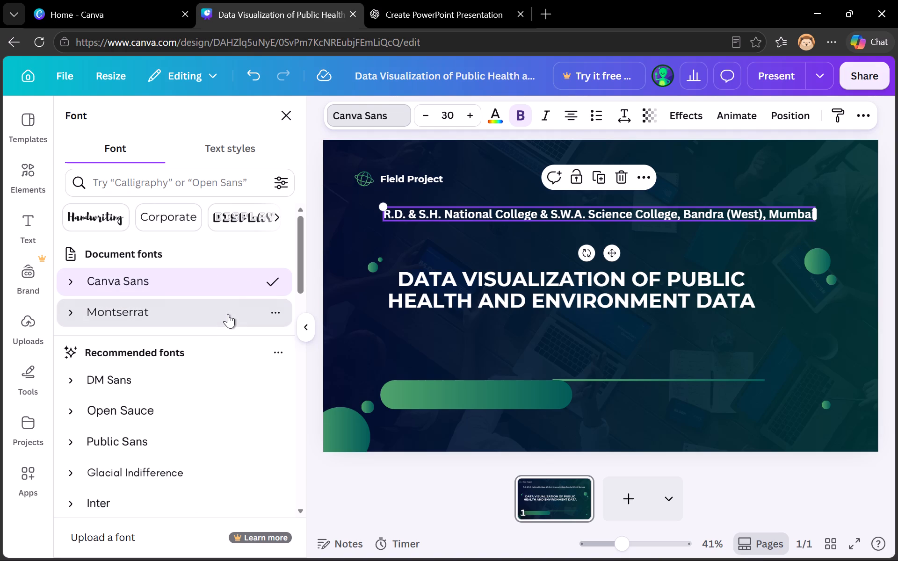
pyautogui.keyDown('ctrl'); pyautogui.click(208, 374); pyautogui.keyUp('ctrl')
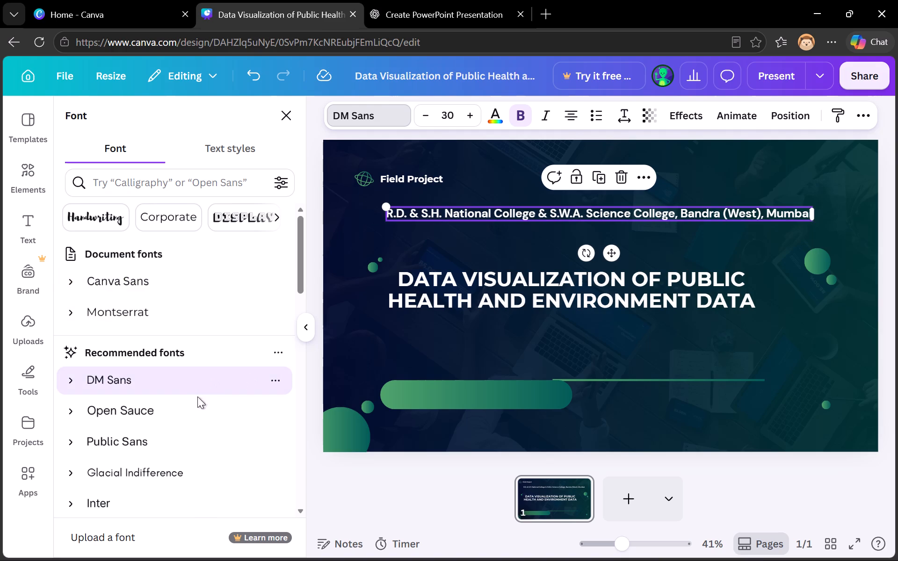
pyautogui.keyDown('ctrl'); pyautogui.click(190, 417); pyautogui.keyUp('ctrl')
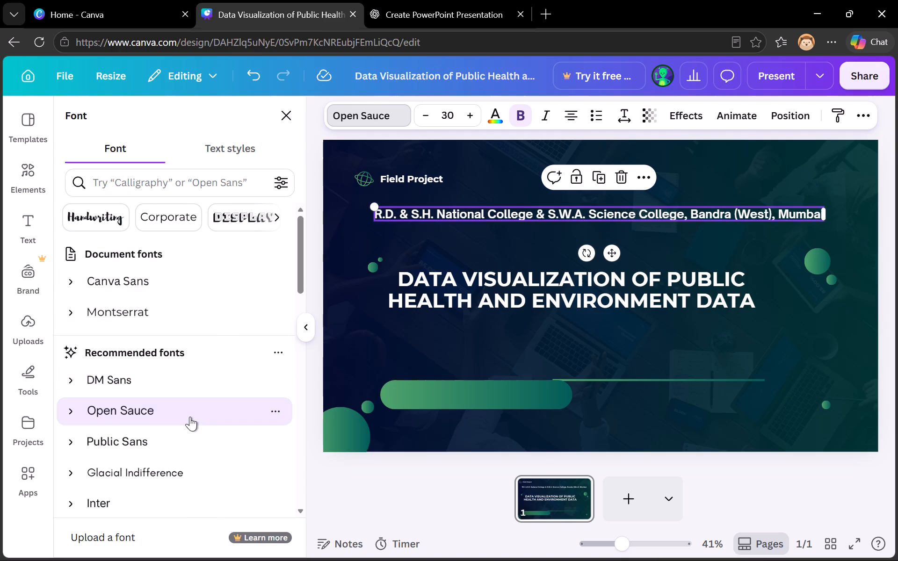
pyautogui.keyDown('ctrl'); pyautogui.click(190, 417); pyautogui.keyUp('ctrl')
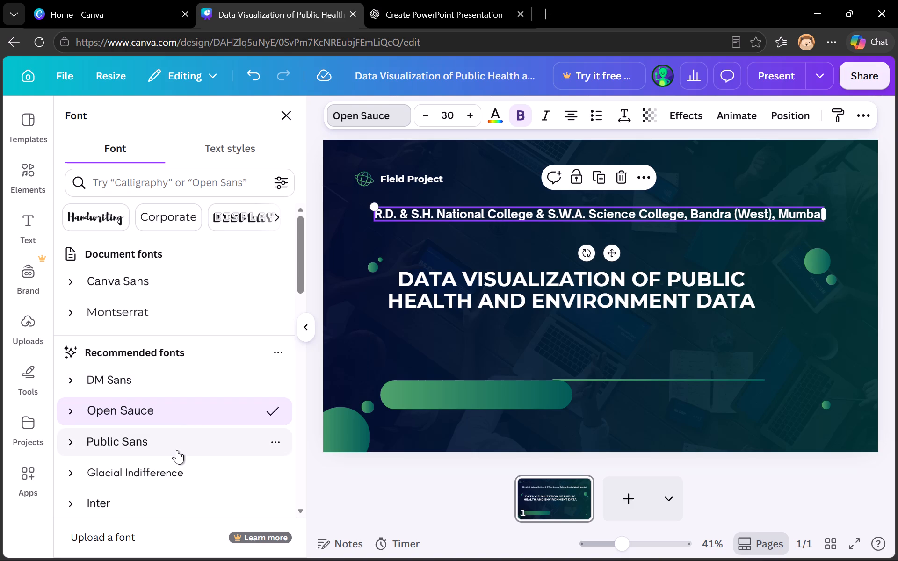
pyautogui.keyDown('ctrl'); pyautogui.click(177, 450); pyautogui.keyUp('ctrl')
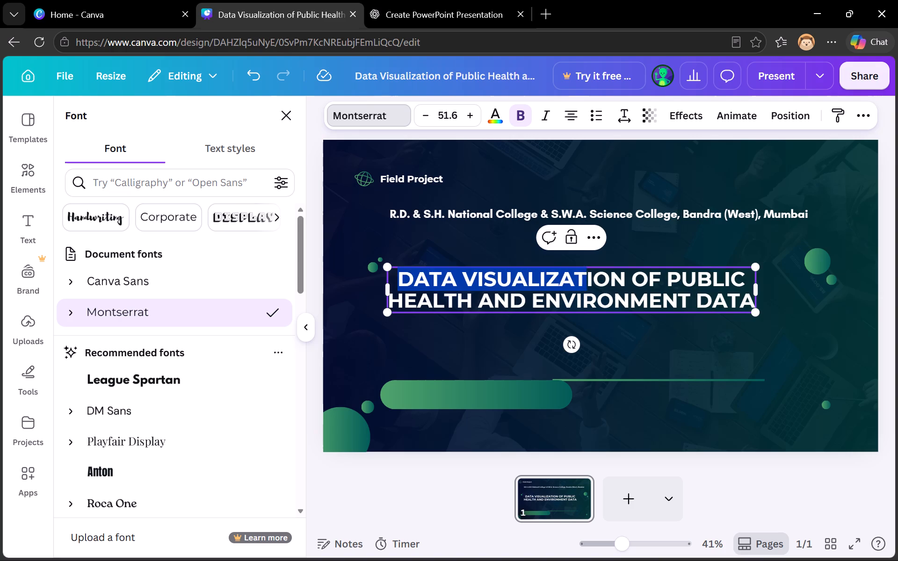
pyautogui.keyDown('ctrl'); pyautogui.moveTo(598, 281); pyautogui.dragTo(751, 301); pyautogui.keyUp('ctrl')
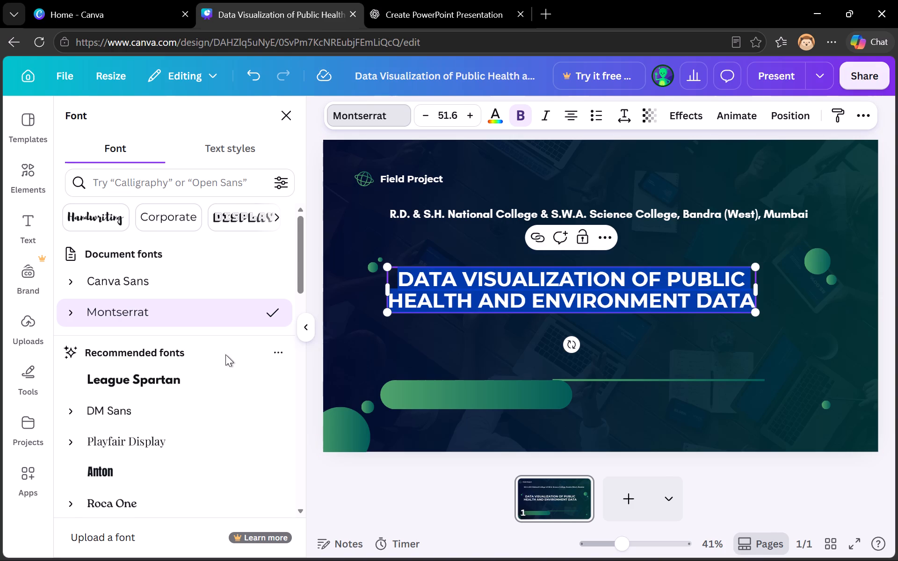
pyautogui.keyDown('ctrl'); pyautogui.click(170, 403); pyautogui.keyUp('ctrl')
pyautogui.keyDown('ctrl'); pyautogui.click(181, 382); pyautogui.keyUp('ctrl')
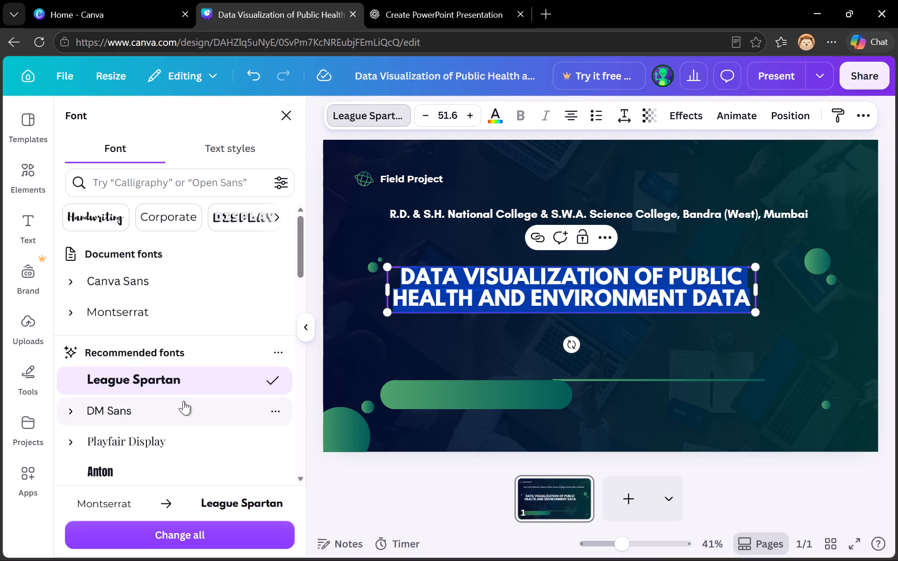
pyautogui.keyDown('ctrl'); pyautogui.scroll(-1, 186, 417); pyautogui.keyUp('ctrl')
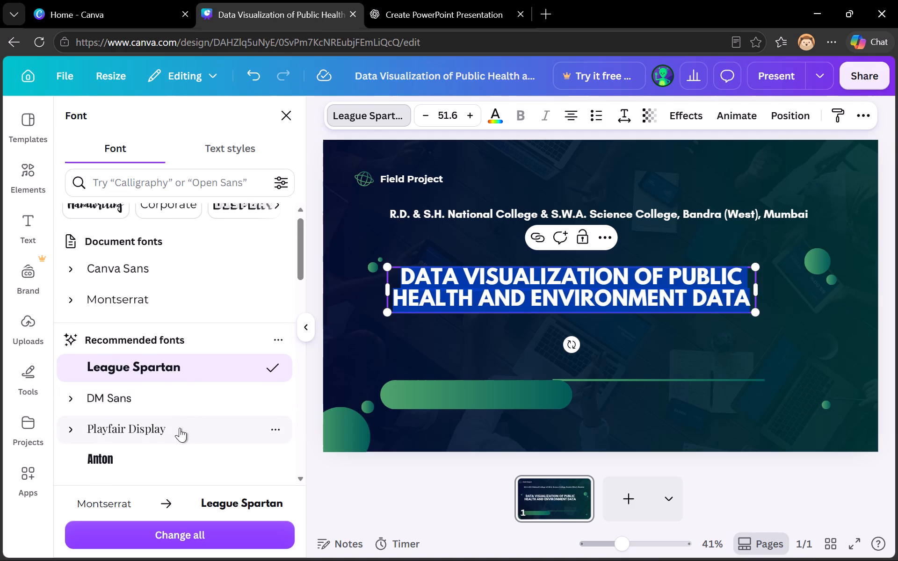
pyautogui.keyDown('ctrl'); pyautogui.click(418, 210); pyautogui.keyUp('ctrl')
pyautogui.keyDown('ctrl'); pyautogui.tripleClick(424, 272); pyautogui.keyUp('ctrl')
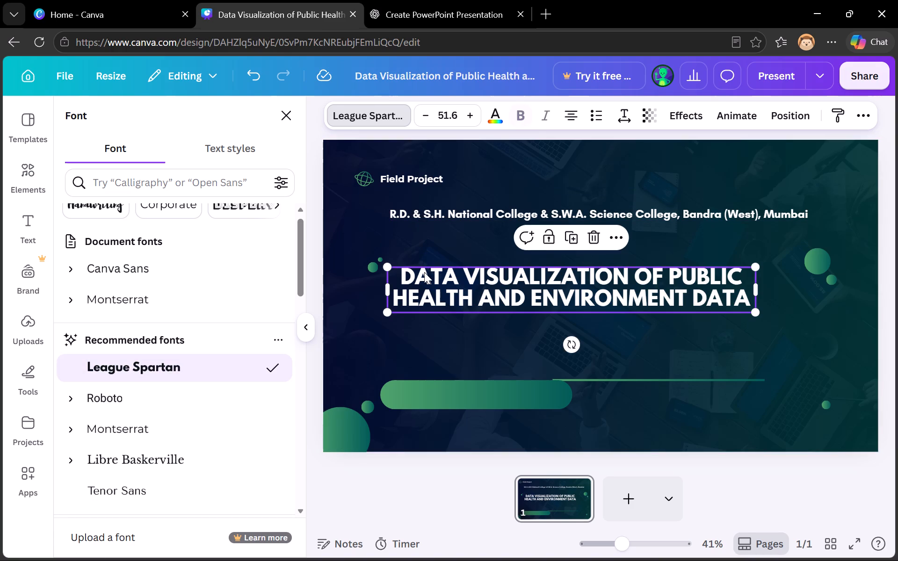
pyautogui.keyDown('ctrl'); pyautogui.click(176, 361); pyautogui.keyUp('ctrl')
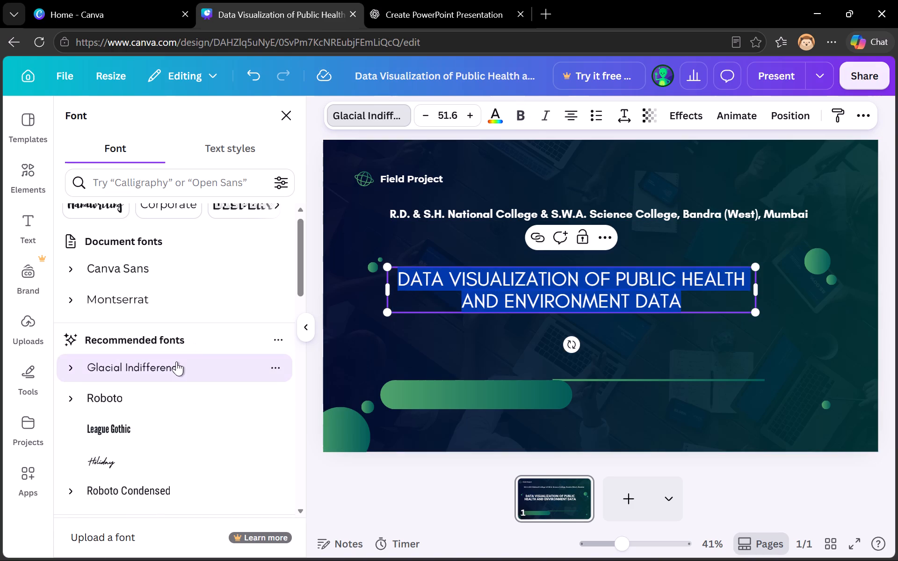
pyautogui.keyDown('ctrl'); pyautogui.click(419, 351); pyautogui.keyUp('ctrl')
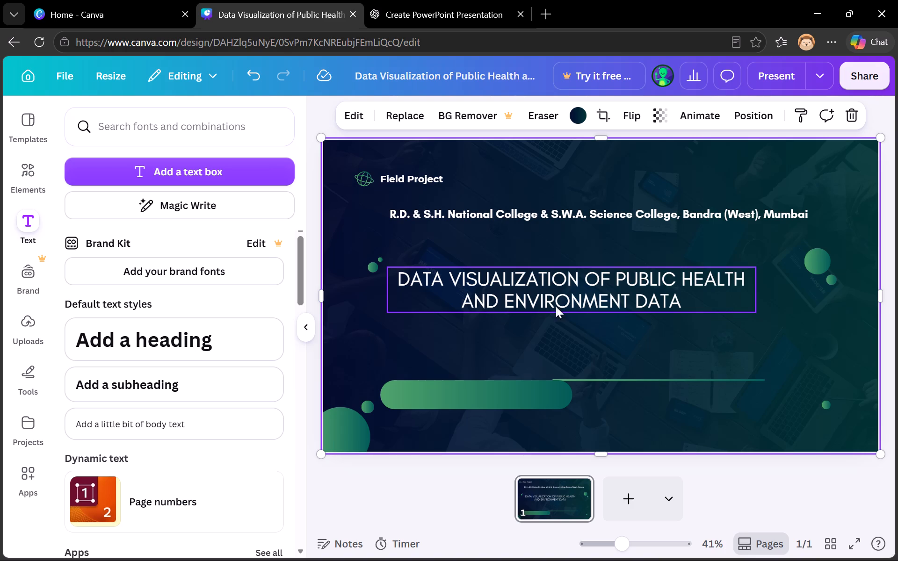
# Move the main title slightly up and across so it sits centred beneath the college name line.
pyautogui.keyDown('ctrl'); pyautogui.moveTo(687, 290); pyautogui.dragTo(708, 282); pyautogui.keyUp('ctrl')
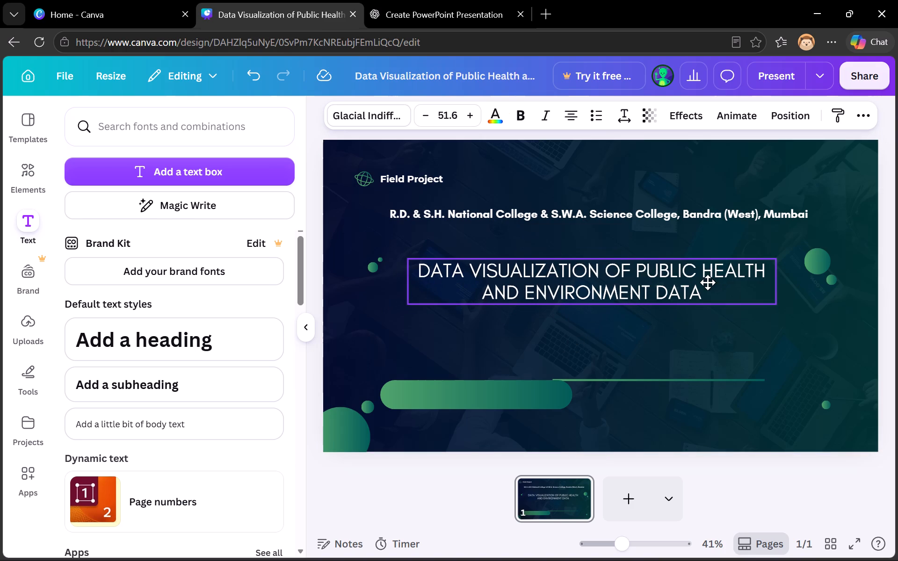
pyautogui.keyDown('ctrl'); pyautogui.moveTo(708, 282); pyautogui.dragTo(706, 283); pyautogui.keyUp('ctrl')
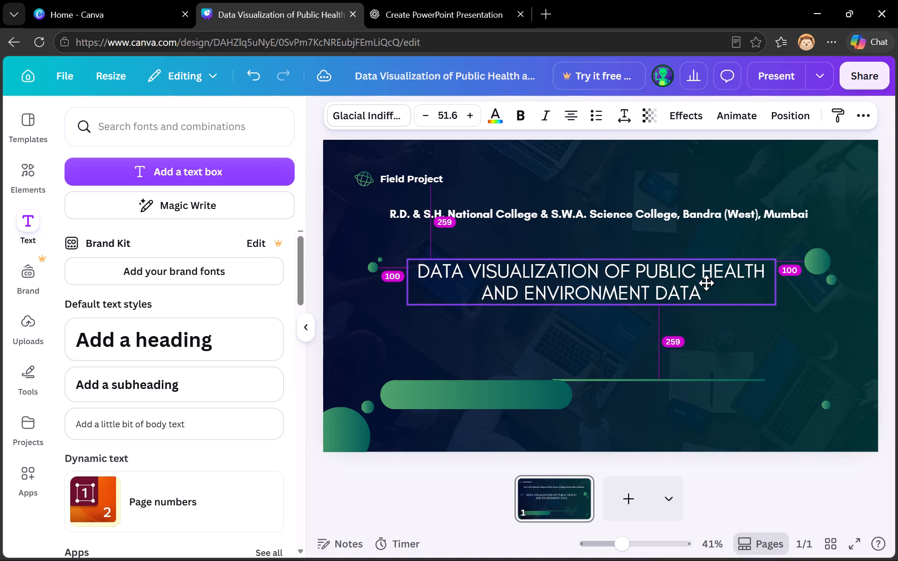
pyautogui.keyDown('ctrl'); pyautogui.moveTo(706, 283); pyautogui.dragTo(705, 281); pyautogui.keyUp('ctrl')
# Break the college name into two lines, with "Bandra (West), Mumbai" on the second line.
pyautogui.keyDown('ctrl'); pyautogui.doubleClick(694, 216); pyautogui.keyUp('ctrl')
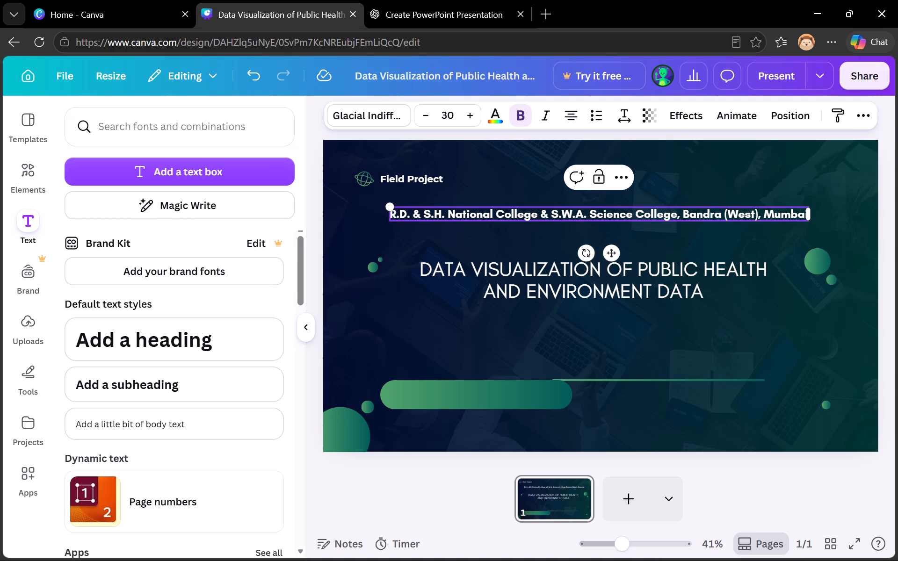
pyautogui.keyDown('ctrl'); pyautogui.click(681, 216); pyautogui.keyUp('ctrl')
pyautogui.press('Return')
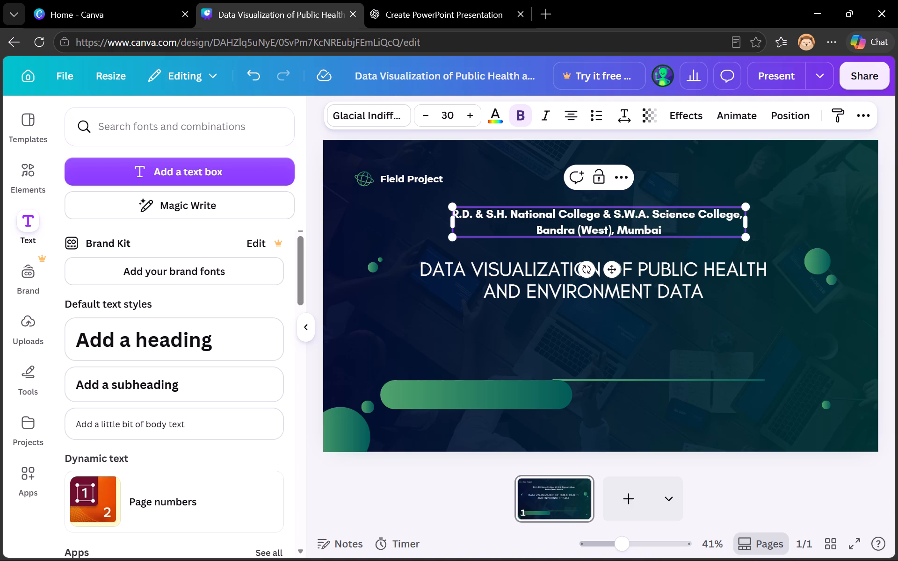
pyautogui.keyDown('ctrl'); pyautogui.click(619, 346); pyautogui.keyUp('ctrl')
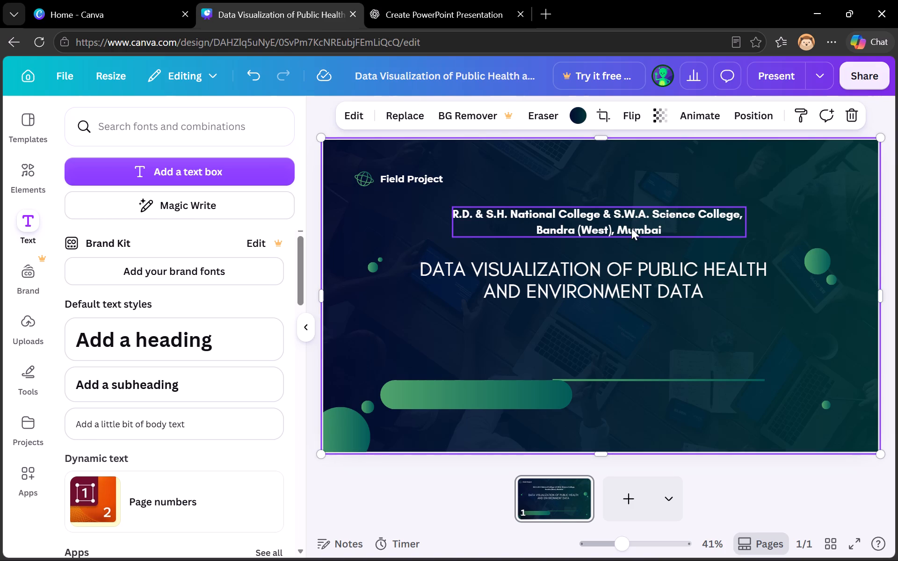
# Move the two-line college name from above the title to below it, just above the thin green line.
pyautogui.keyDown('ctrl'); pyautogui.moveTo(624, 222); pyautogui.dragTo(613, 210); pyautogui.keyUp('ctrl')
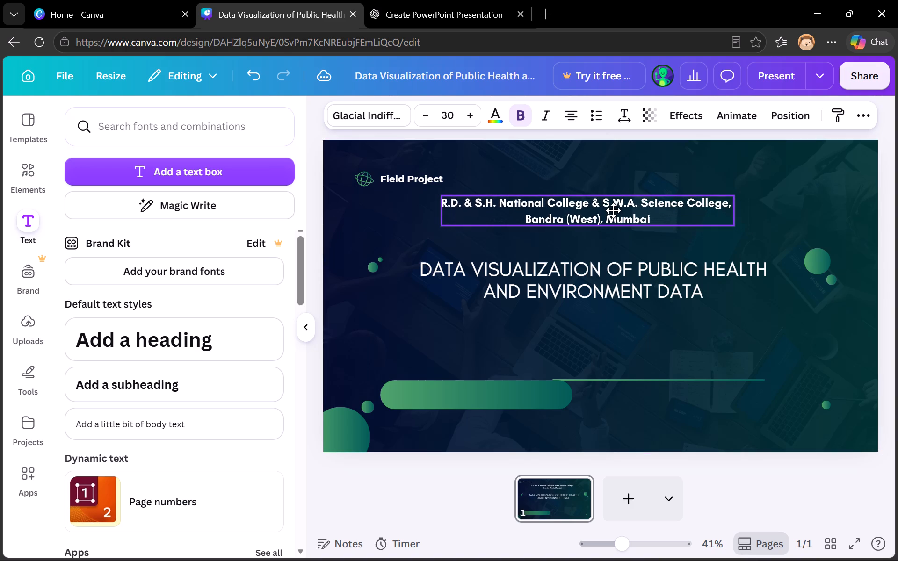
pyautogui.keyDown('ctrl'); pyautogui.moveTo(613, 210); pyautogui.dragTo(612, 212); pyautogui.keyUp('ctrl')
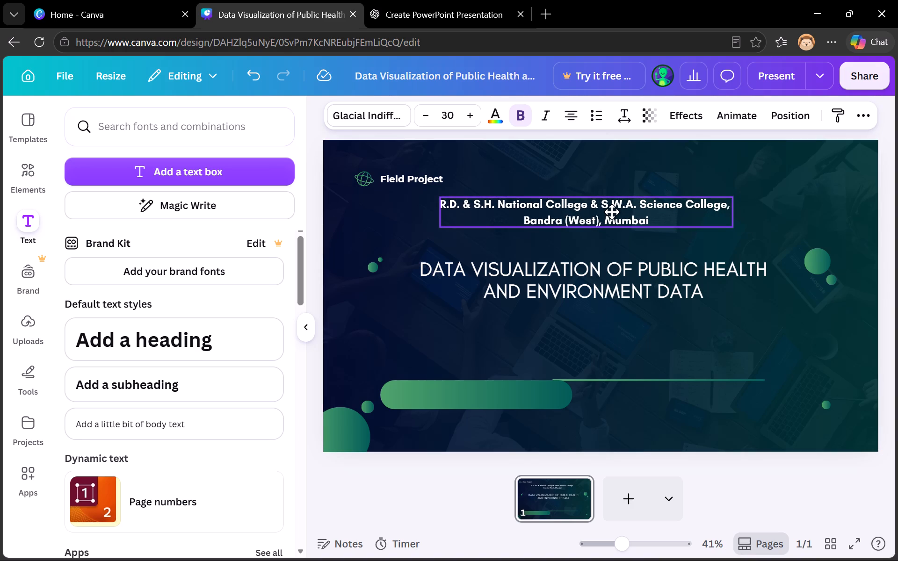
pyautogui.keyDown('ctrl'); pyautogui.moveTo(612, 212); pyautogui.dragTo(613, 212); pyautogui.keyUp('ctrl')
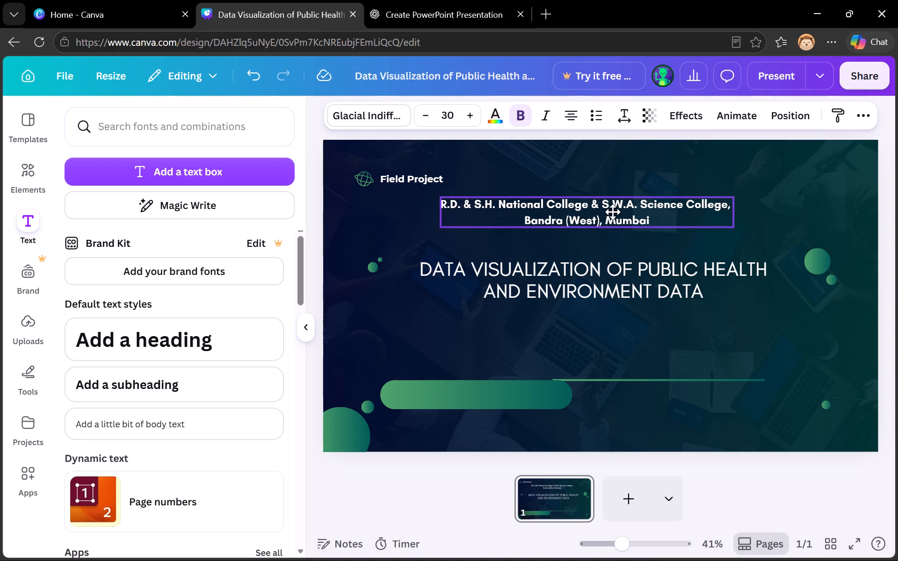
pyautogui.keyDown('ctrl'); pyautogui.moveTo(613, 212); pyautogui.dragTo(626, 341); pyautogui.keyUp('ctrl')
# Move the main title up into the space beneath the Field Project label.
pyautogui.keyDown('ctrl'); pyautogui.moveTo(664, 266); pyautogui.dragTo(660, 235); pyautogui.keyUp('ctrl')
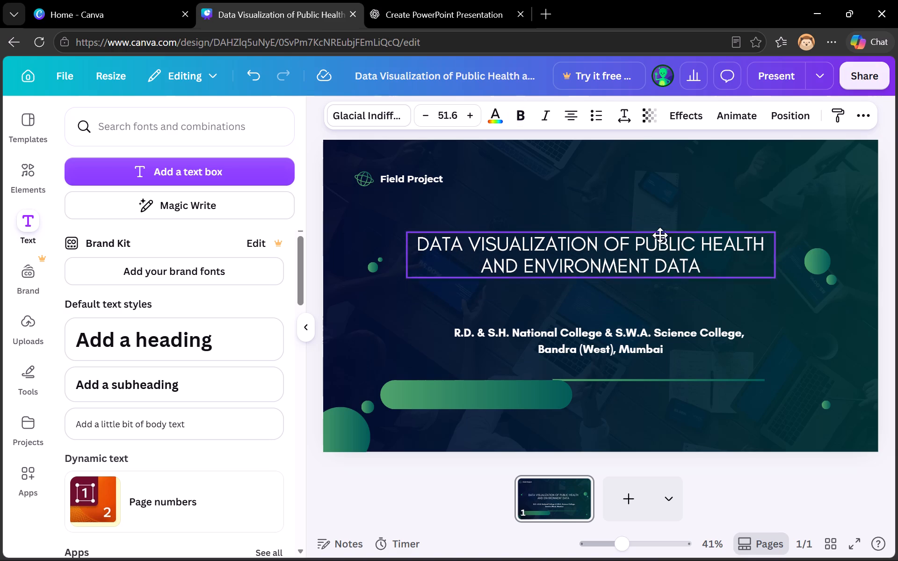
pyautogui.keyDown('ctrl'); pyautogui.moveTo(660, 235); pyautogui.dragTo(659, 227); pyautogui.keyUp('ctrl')
# Enlarge the main title to a font size of 53.7 and recentre it slightly higher on the slide.
pyautogui.keyDown('ctrl'); pyautogui.moveTo(778, 217); pyautogui.dragTo(783, 211); pyautogui.keyUp('ctrl')
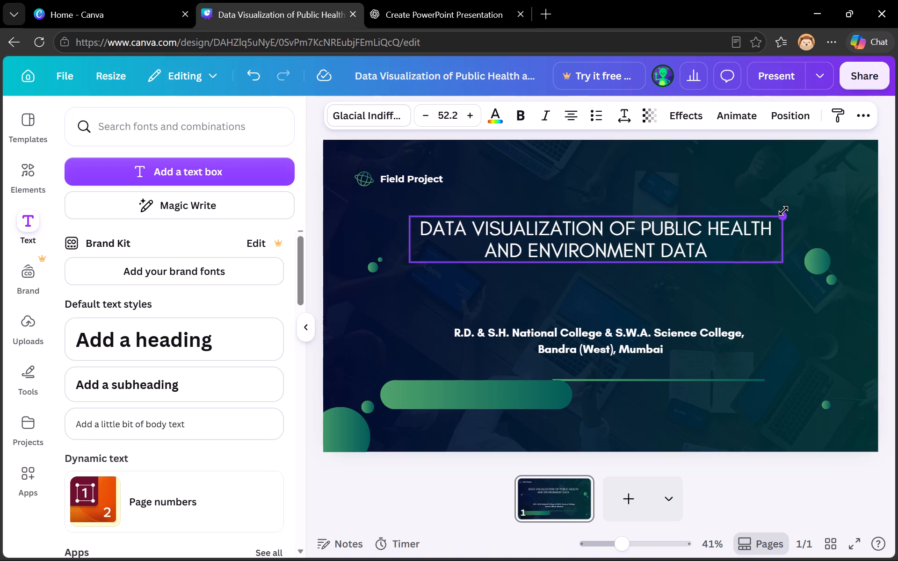
pyautogui.keyDown('ctrl'); pyautogui.moveTo(783, 211); pyautogui.dragTo(783, 210); pyautogui.keyUp('ctrl')
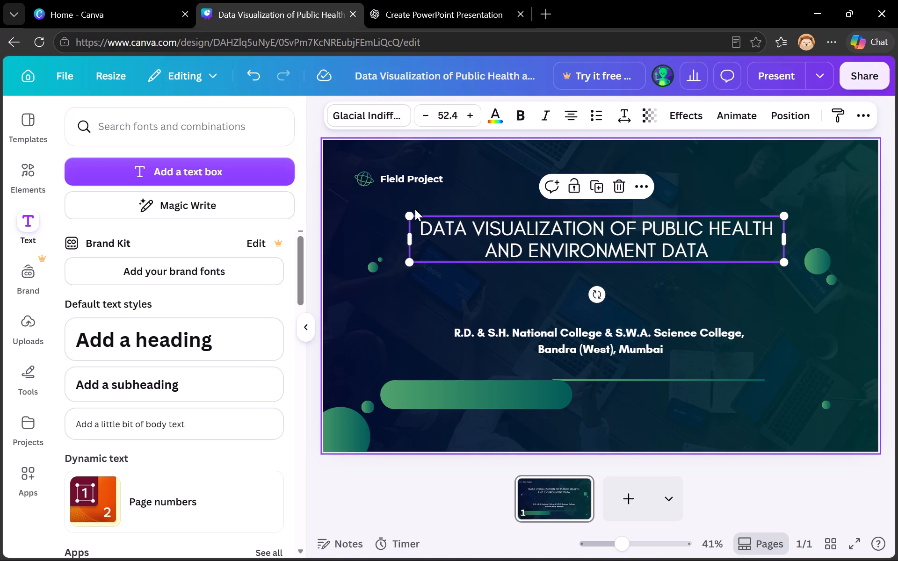
pyautogui.keyDown('ctrl'); pyautogui.moveTo(413, 210); pyautogui.dragTo(404, 205); pyautogui.keyUp('ctrl')
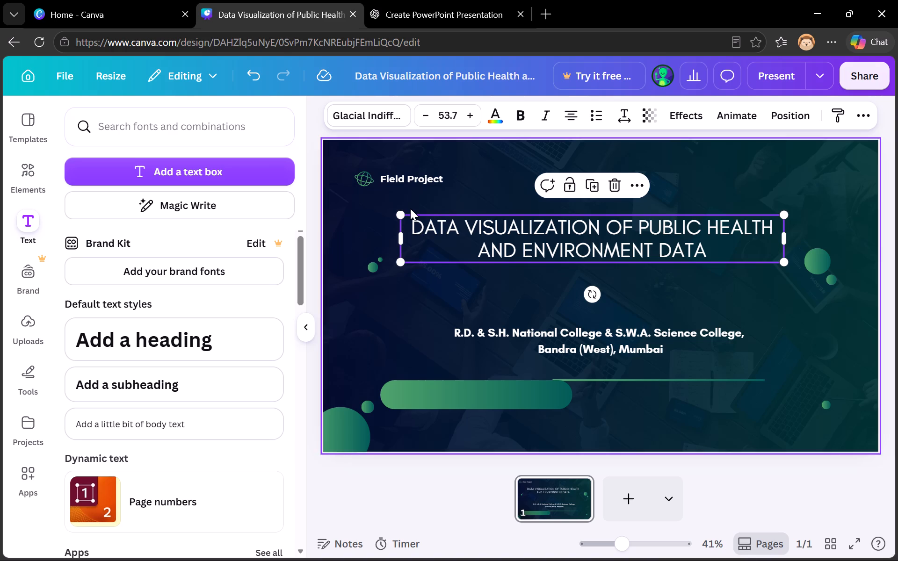
pyautogui.keyDown('ctrl'); pyautogui.moveTo(420, 243); pyautogui.dragTo(423, 237); pyautogui.keyUp('ctrl')
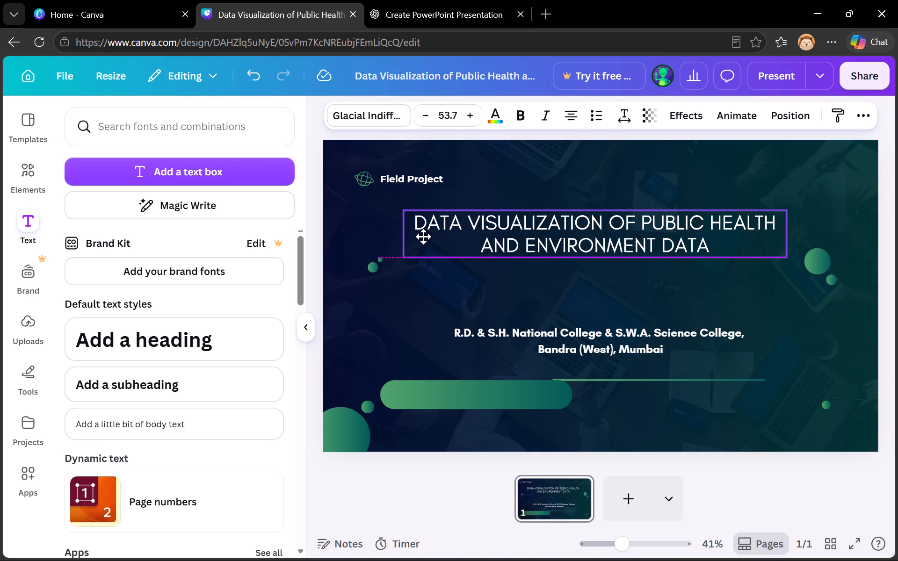
pyautogui.keyDown('ctrl'); pyautogui.moveTo(423, 237); pyautogui.dragTo(422, 237); pyautogui.keyUp('ctrl')
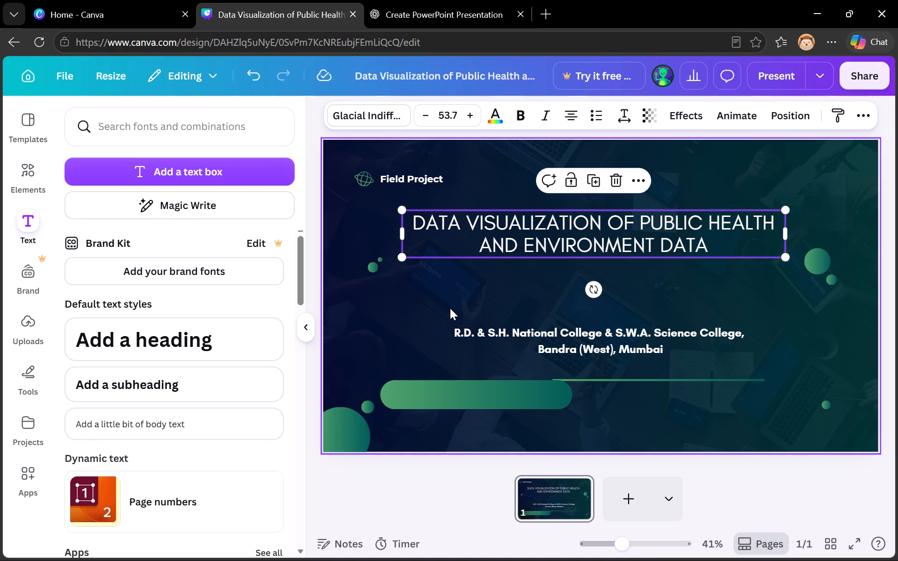
# Move the two-line college name up and centre it close beneath the main title.
pyautogui.keyDown('ctrl'); pyautogui.moveTo(489, 331); pyautogui.dragTo(488, 296); pyautogui.keyUp('ctrl')
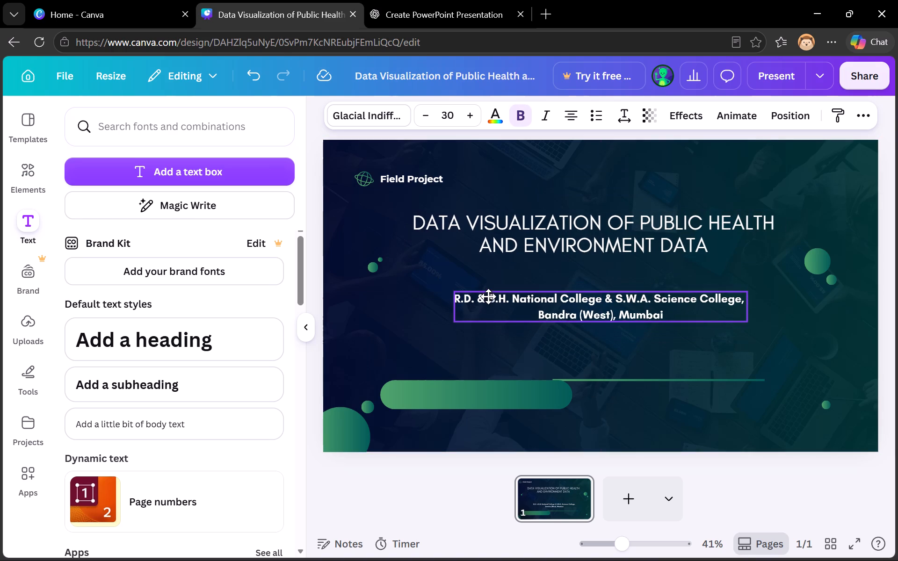
pyautogui.keyDown('ctrl'); pyautogui.moveTo(488, 296); pyautogui.dragTo(478, 287); pyautogui.keyUp('ctrl')
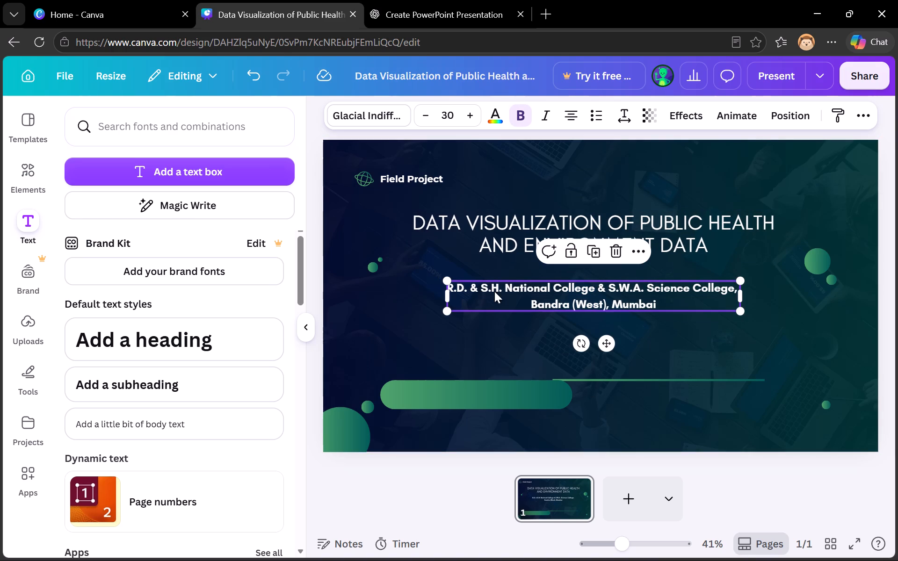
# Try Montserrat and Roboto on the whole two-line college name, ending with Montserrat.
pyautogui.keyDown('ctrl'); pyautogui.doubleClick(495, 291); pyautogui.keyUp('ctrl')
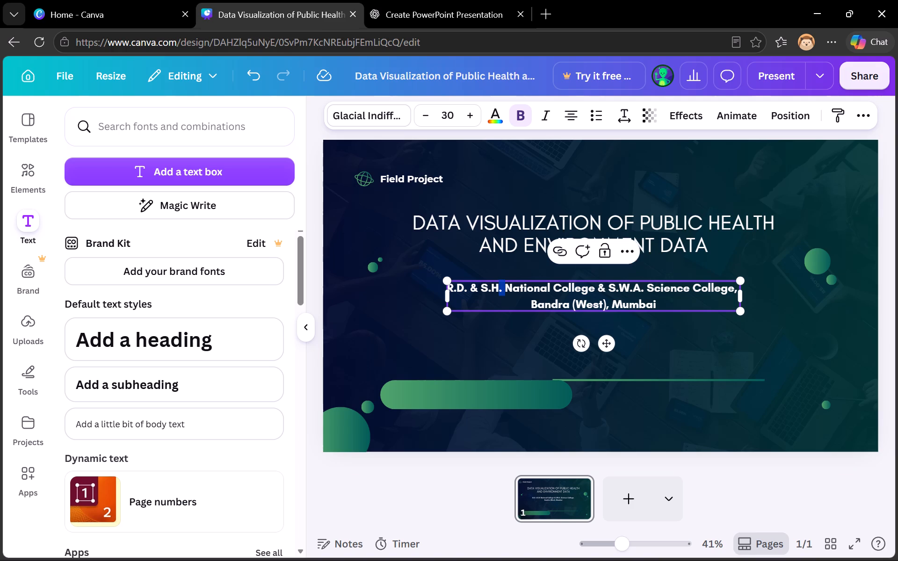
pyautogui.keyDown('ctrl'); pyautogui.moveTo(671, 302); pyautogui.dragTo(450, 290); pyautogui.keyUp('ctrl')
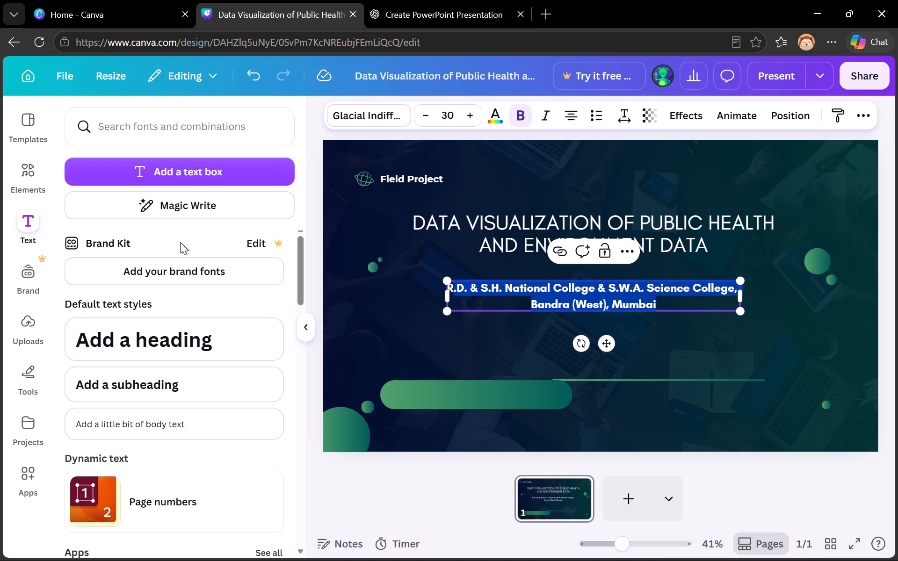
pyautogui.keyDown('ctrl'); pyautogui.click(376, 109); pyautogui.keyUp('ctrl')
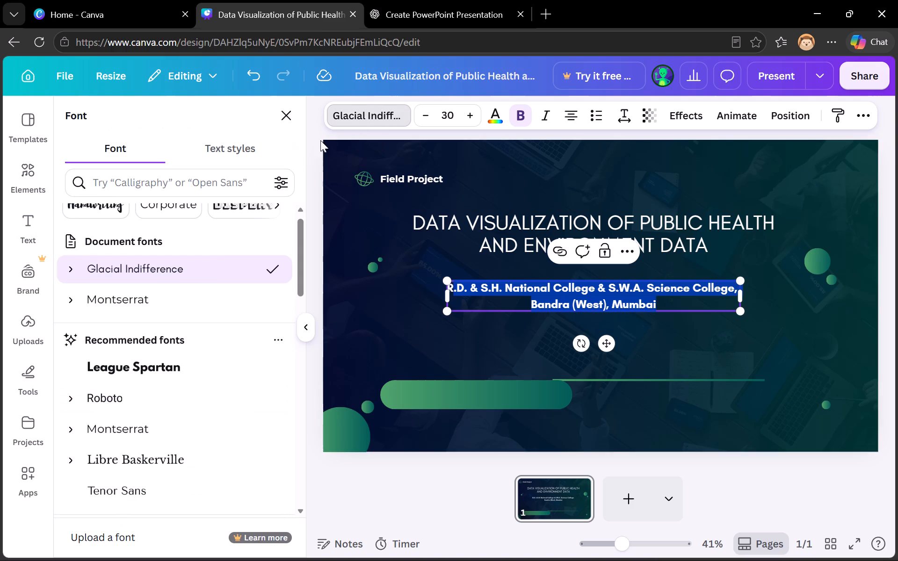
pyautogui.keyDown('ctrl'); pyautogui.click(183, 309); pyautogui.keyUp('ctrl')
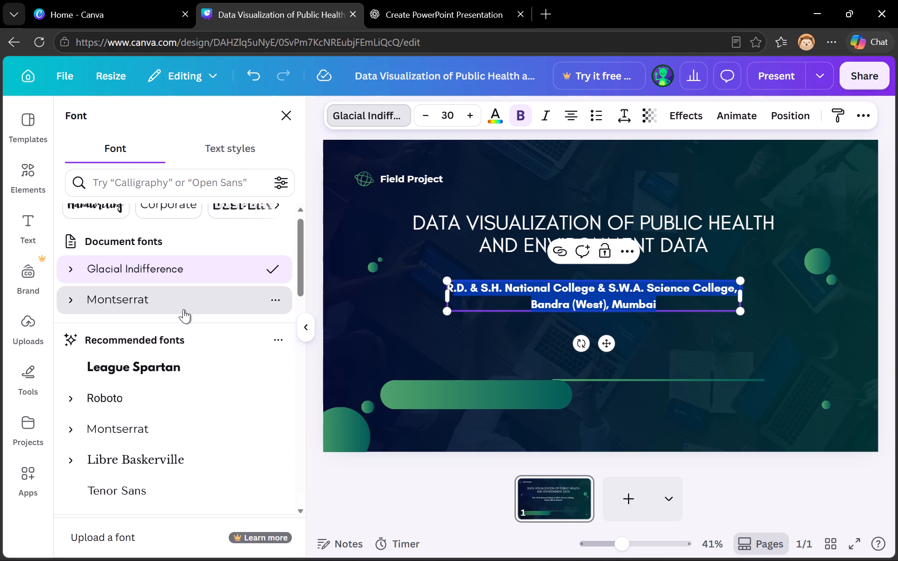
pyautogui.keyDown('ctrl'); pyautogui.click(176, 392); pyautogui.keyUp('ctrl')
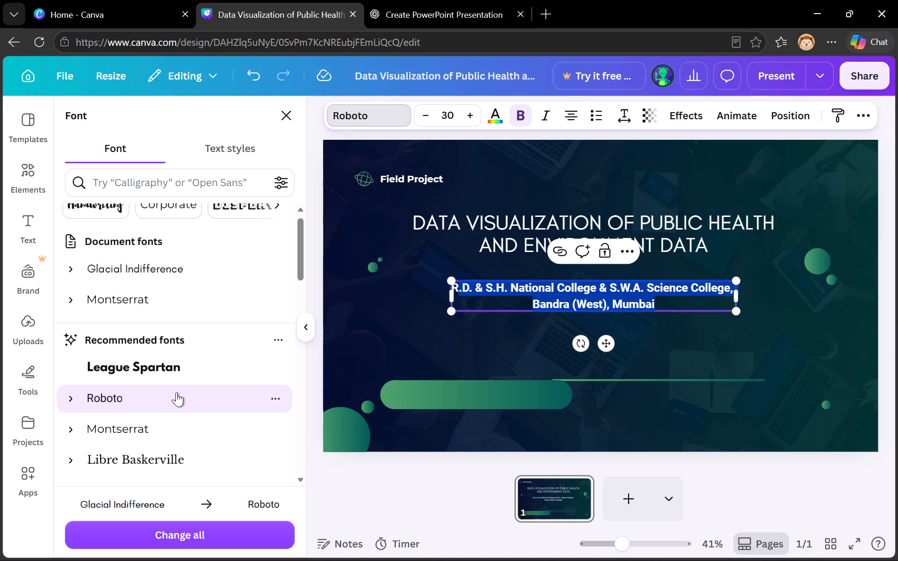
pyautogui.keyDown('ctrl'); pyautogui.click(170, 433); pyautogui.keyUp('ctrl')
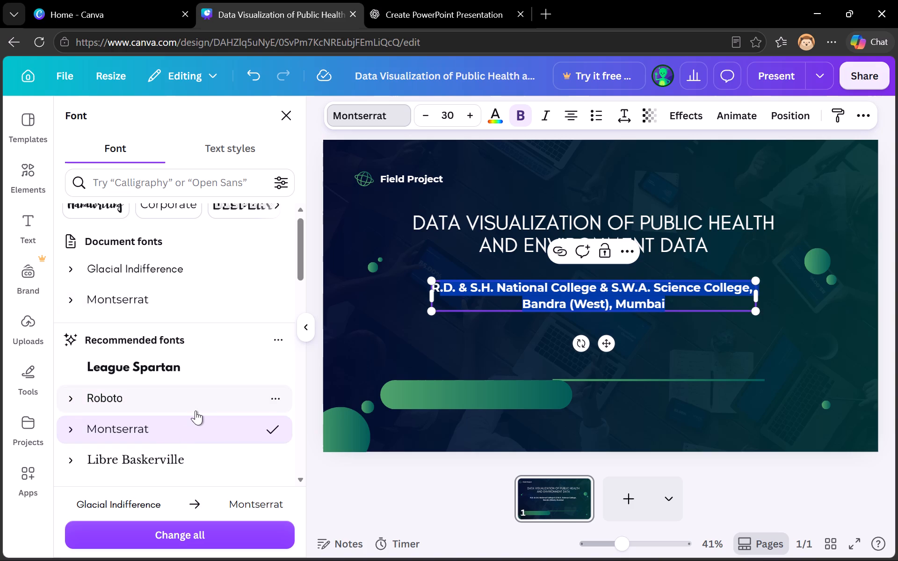
# Reduce the college name's font size to 27.
pyautogui.keyDown('ctrl'); pyautogui.click(430, 110); pyautogui.keyUp('ctrl')
pyautogui.keyDown('ctrl'); pyautogui.click(430, 110); pyautogui.keyUp('ctrl')
pyautogui.keyDown('ctrl'); pyautogui.click(430, 110); pyautogui.keyUp('ctrl')
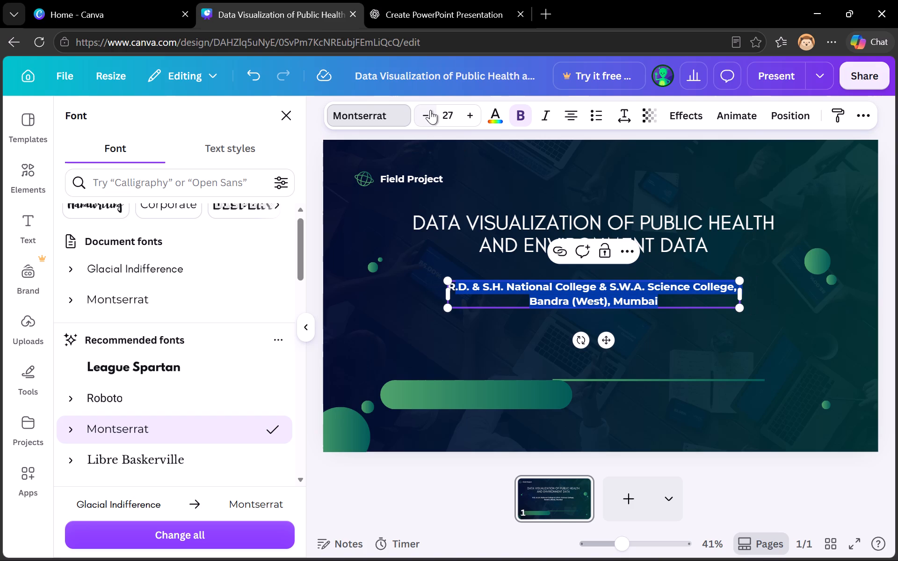
# Widen the college name's text box slightly and recentre it beneath the main title.
pyautogui.keyDown('ctrl'); pyautogui.moveTo(744, 297); pyautogui.dragTo(770, 293); pyautogui.keyUp('ctrl')
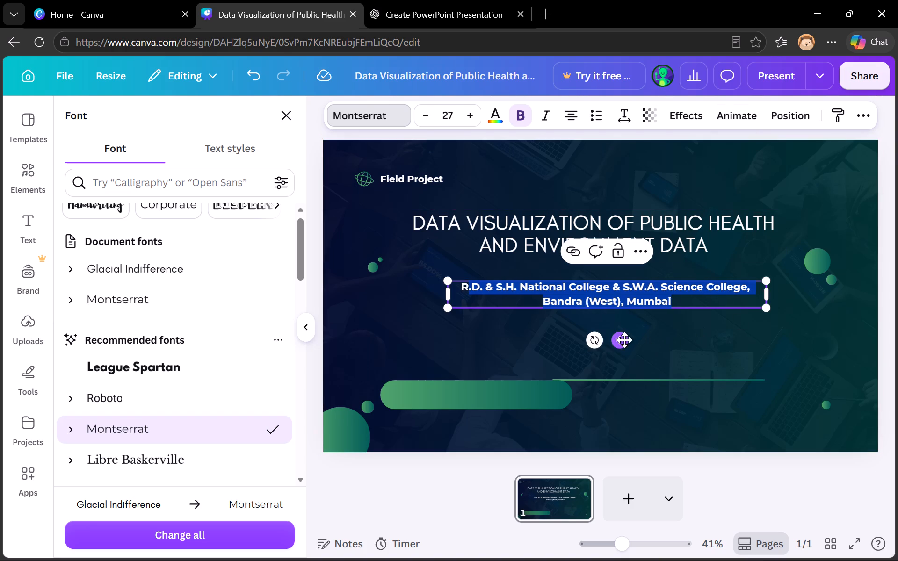
pyautogui.keyDown('ctrl'); pyautogui.moveTo(620, 339); pyautogui.dragTo(610, 338); pyautogui.keyUp('ctrl')
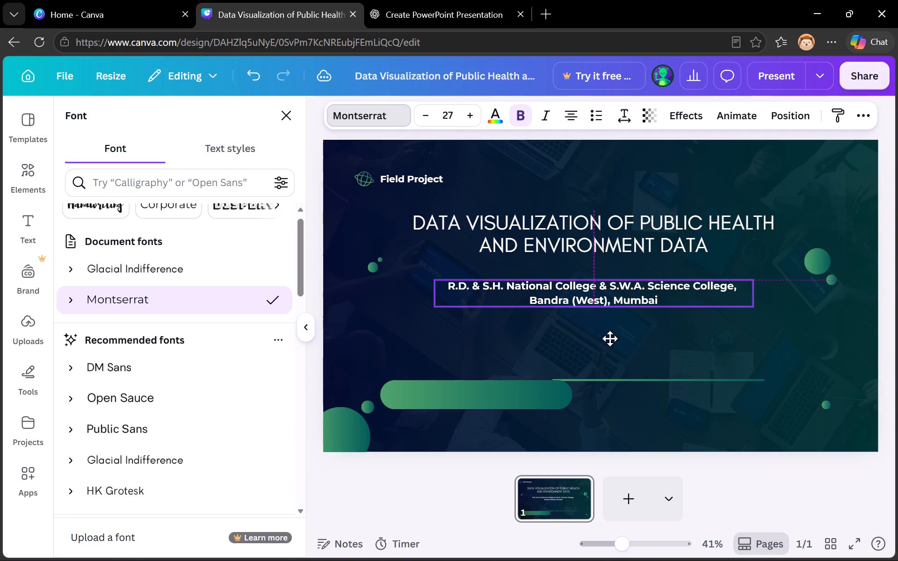
pyautogui.keyDown('ctrl'); pyautogui.moveTo(610, 338); pyautogui.dragTo(610, 339); pyautogui.keyUp('ctrl')
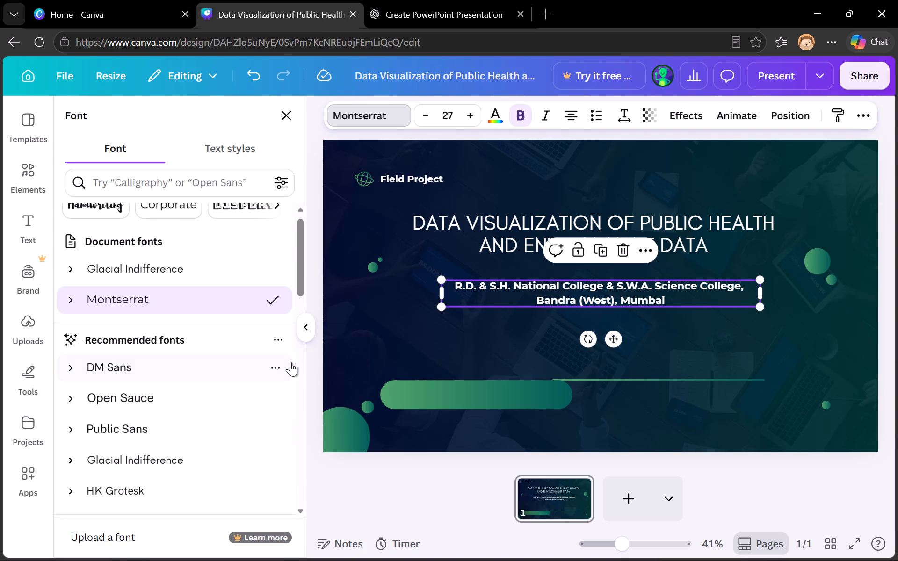
# Set the college name in DM Sans and remove its bold formatting.
pyautogui.keyDown('ctrl'); pyautogui.click(237, 363); pyautogui.keyUp('ctrl')
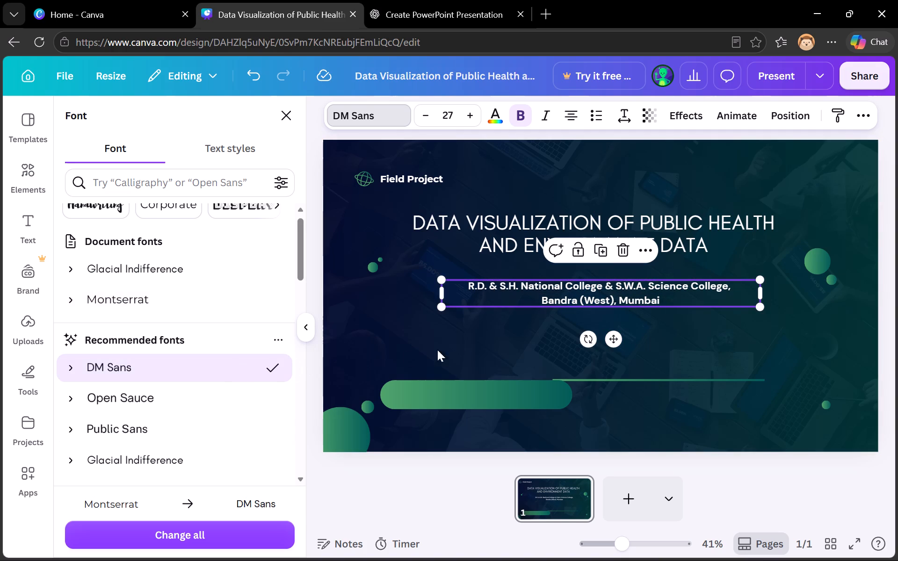
pyautogui.keyDown('ctrl'); pyautogui.click(196, 404); pyautogui.keyUp('ctrl')
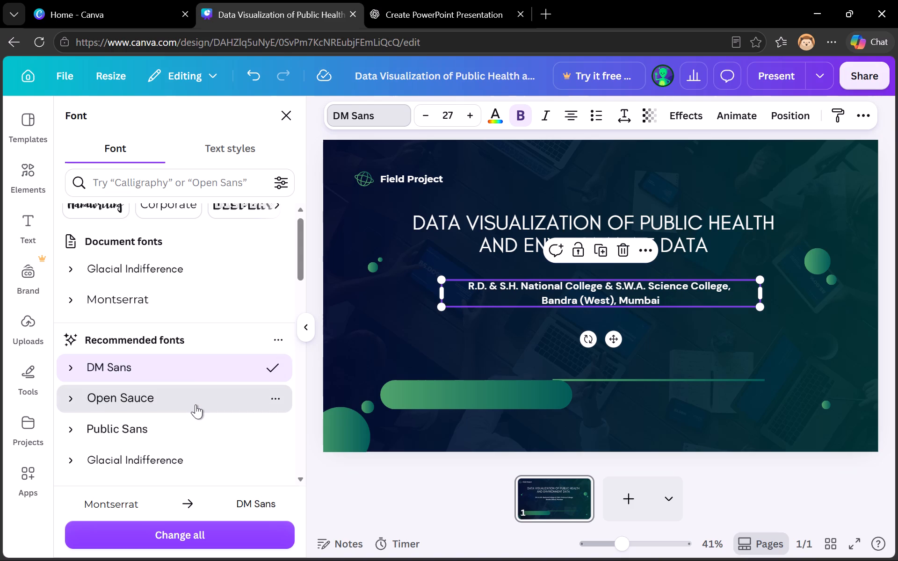
pyautogui.keyDown('ctrl'); pyautogui.click(198, 374); pyautogui.keyUp('ctrl')
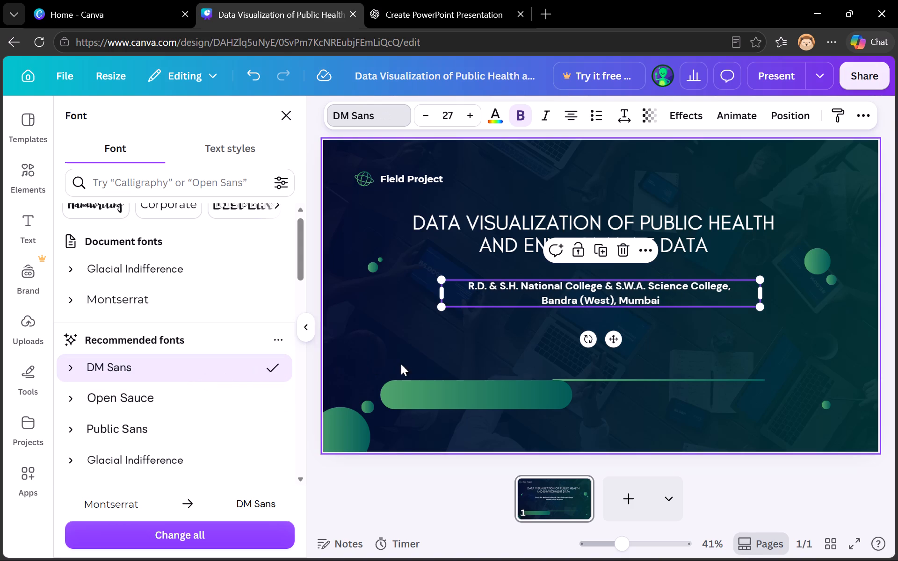
pyautogui.keyDown('ctrl'); pyautogui.click(526, 118); pyautogui.keyUp('ctrl')
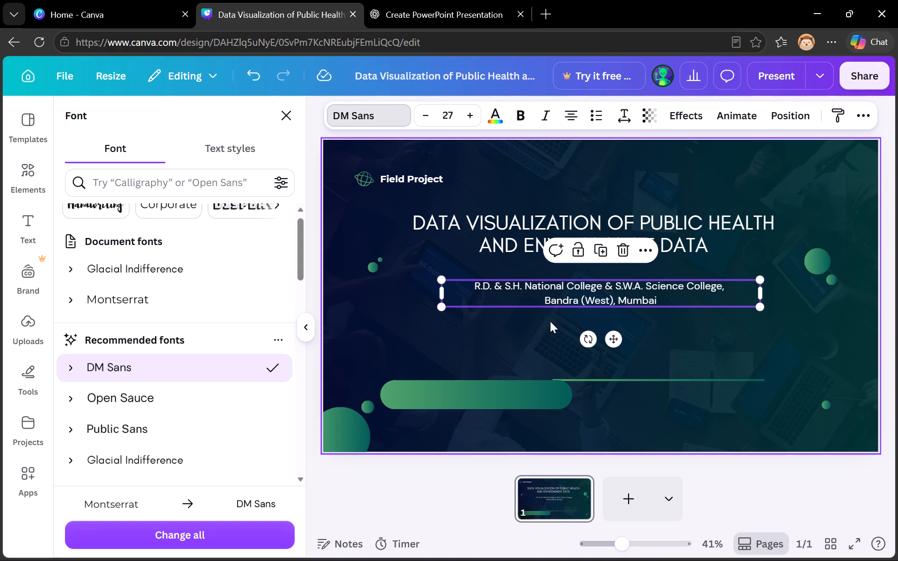
pyautogui.keyDown('ctrl'); pyautogui.scroll(-2, 210, 413); pyautogui.keyUp('ctrl')
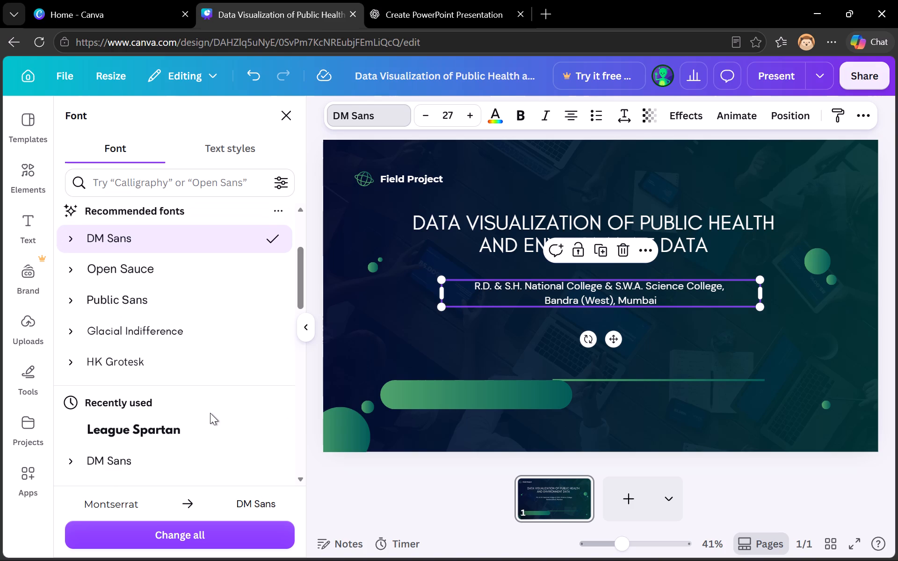
pyautogui.keyDown('ctrl'); pyautogui.click(421, 358); pyautogui.keyUp('ctrl')
# Move the thin green line down so it extends from the right end of the rounded green bar.
pyautogui.keyDown('ctrl'); pyautogui.moveTo(608, 379); pyautogui.dragTo(609, 381); pyautogui.keyUp('ctrl')
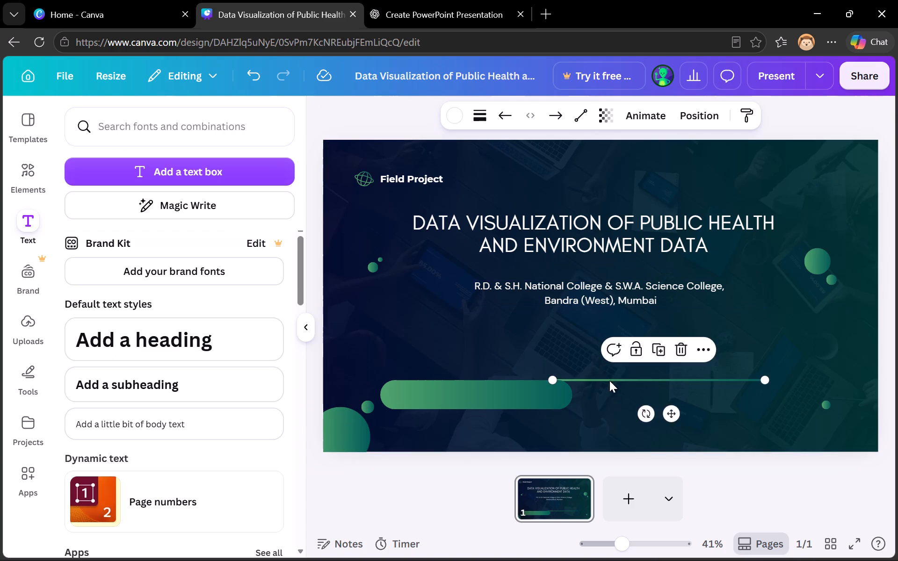
pyautogui.keyDown('ctrl'); pyautogui.moveTo(609, 381); pyautogui.dragTo(623, 391); pyautogui.keyUp('ctrl')
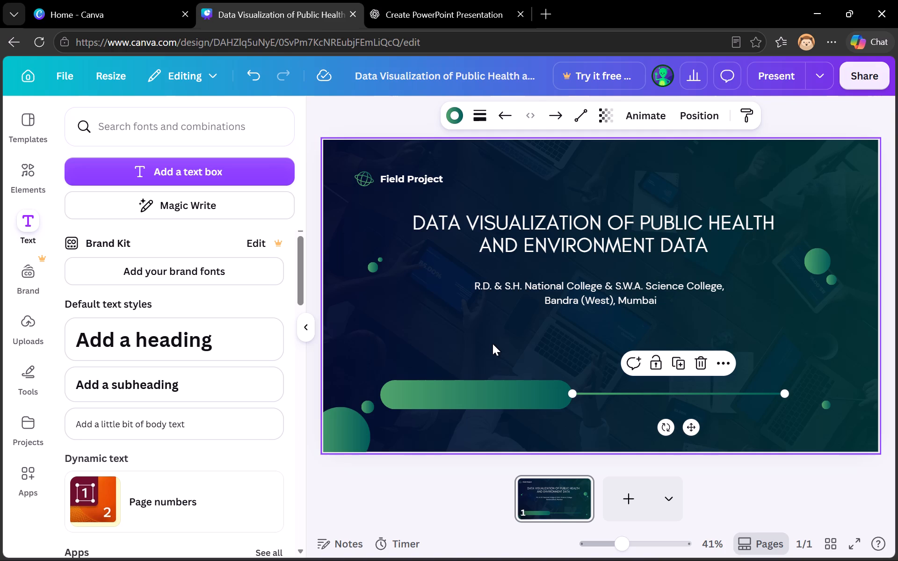
# Shift the college name slightly left and up so it sits directly beneath the main title.
pyautogui.keyDown('ctrl'); pyautogui.click(586, 283); pyautogui.keyUp('ctrl')
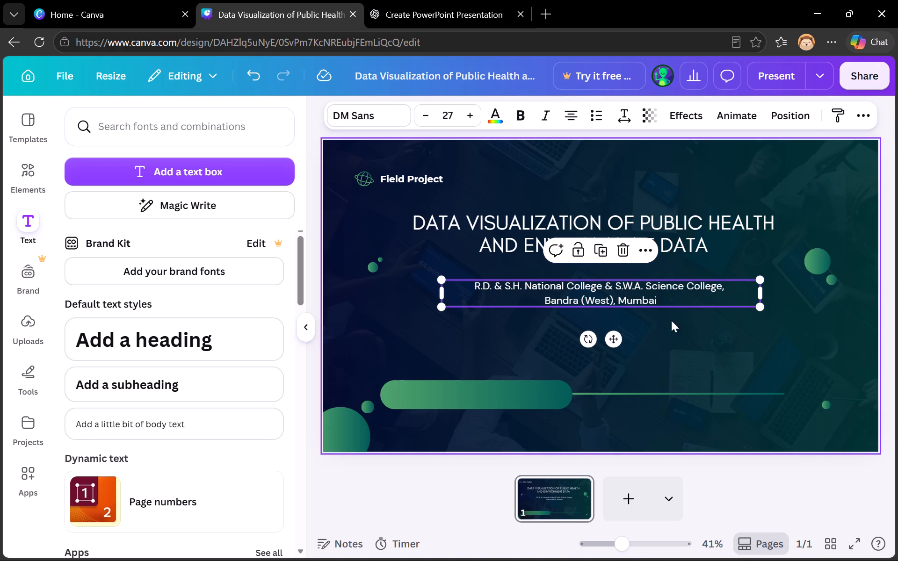
pyautogui.keyDown('ctrl'); pyautogui.moveTo(614, 342); pyautogui.dragTo(599, 342); pyautogui.keyUp('ctrl')
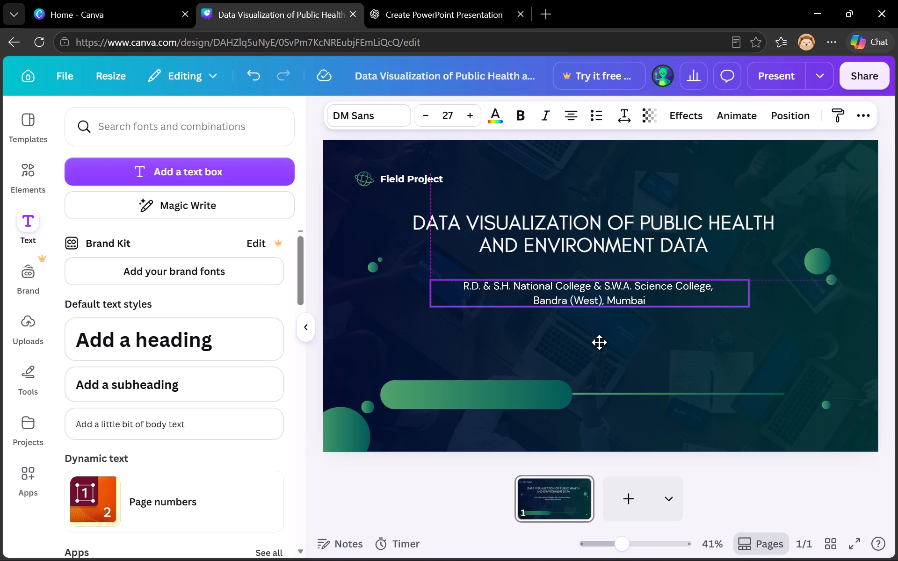
pyautogui.keyDown('ctrl'); pyautogui.moveTo(599, 342); pyautogui.dragTo(599, 342); pyautogui.keyUp('ctrl')
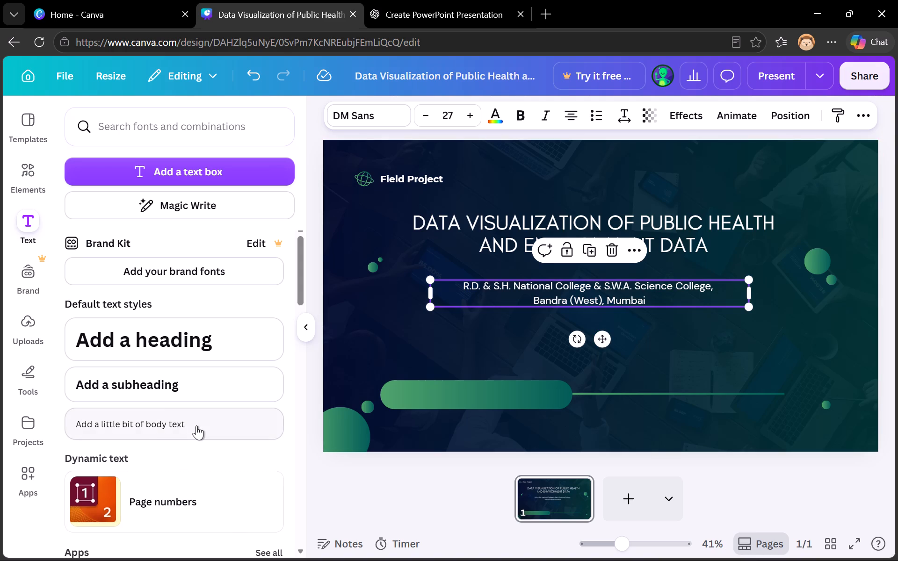
pyautogui.keyDown('ctrl'); pyautogui.scroll(-4, 196, 425); pyautogui.keyUp('ctrl')
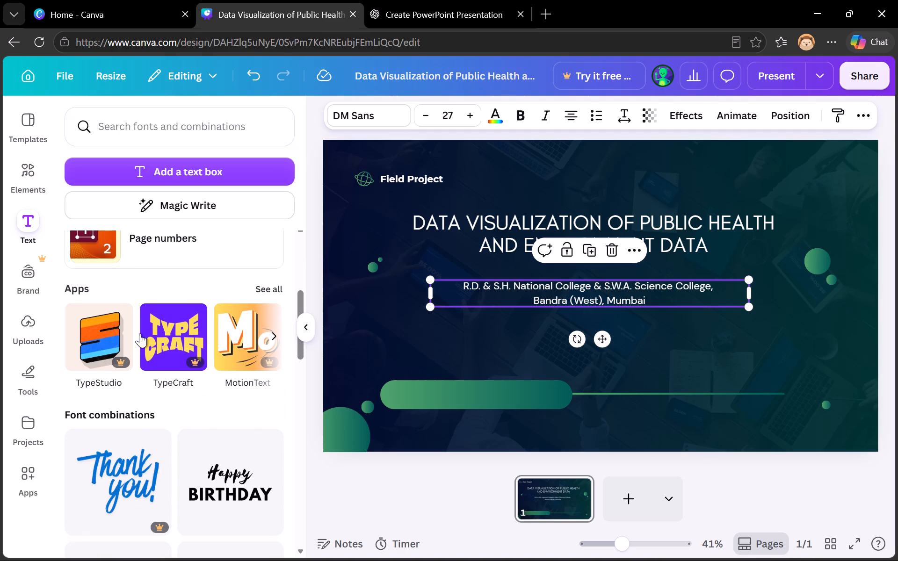
pyautogui.keyDown('ctrl'); pyautogui.scroll(5, 140, 333); pyautogui.keyUp('ctrl')
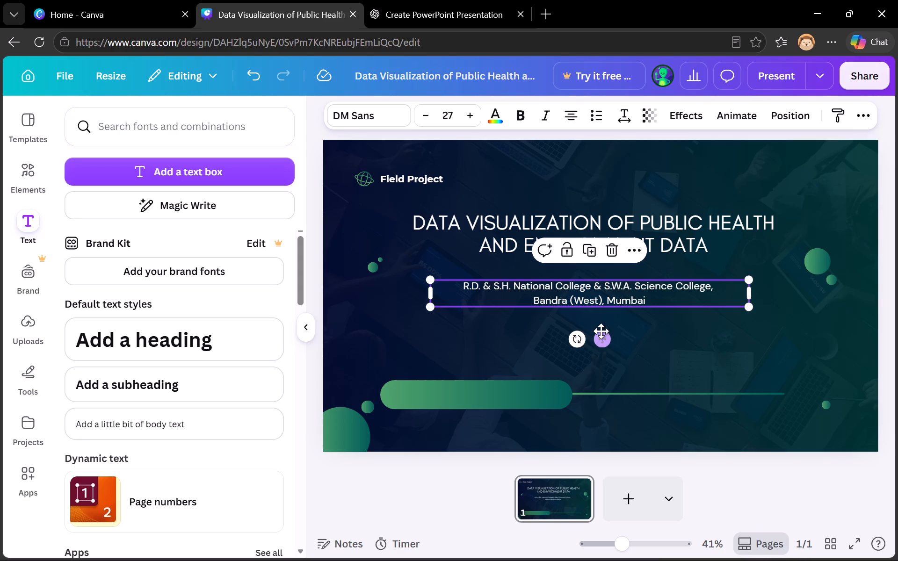
pyautogui.keyDown('ctrl'); pyautogui.moveTo(601, 332); pyautogui.dragTo(601, 319); pyautogui.keyUp('ctrl')
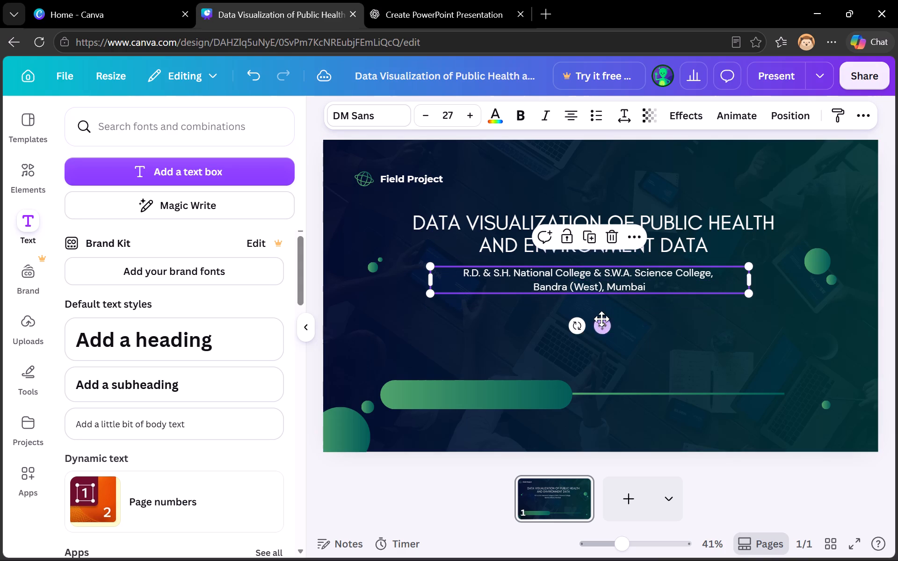
# Reduce the college name's font size to 22.
pyautogui.keyDown('ctrl'); pyautogui.tripleClick(430, 119); pyautogui.keyUp('ctrl')
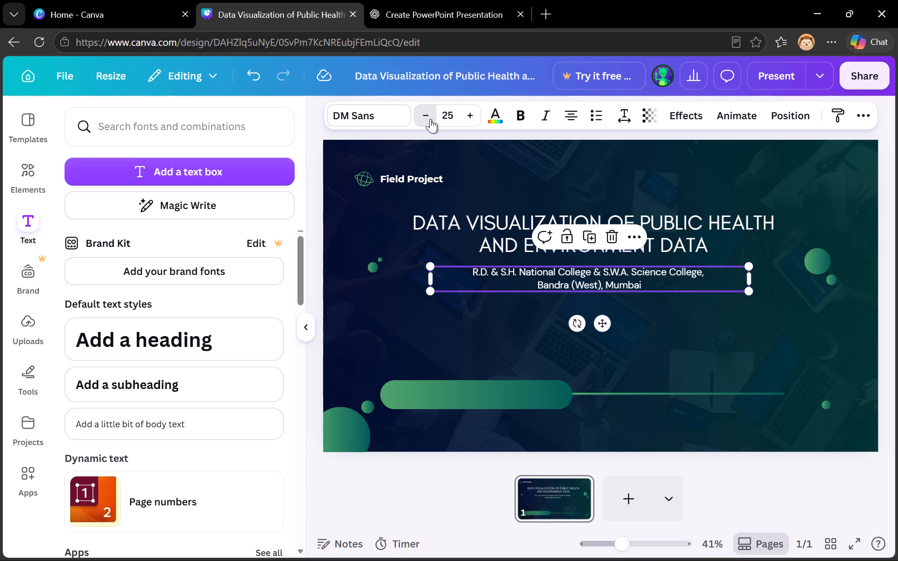
pyautogui.keyDown('ctrl'); pyautogui.doubleClick(430, 119); pyautogui.keyUp('ctrl')
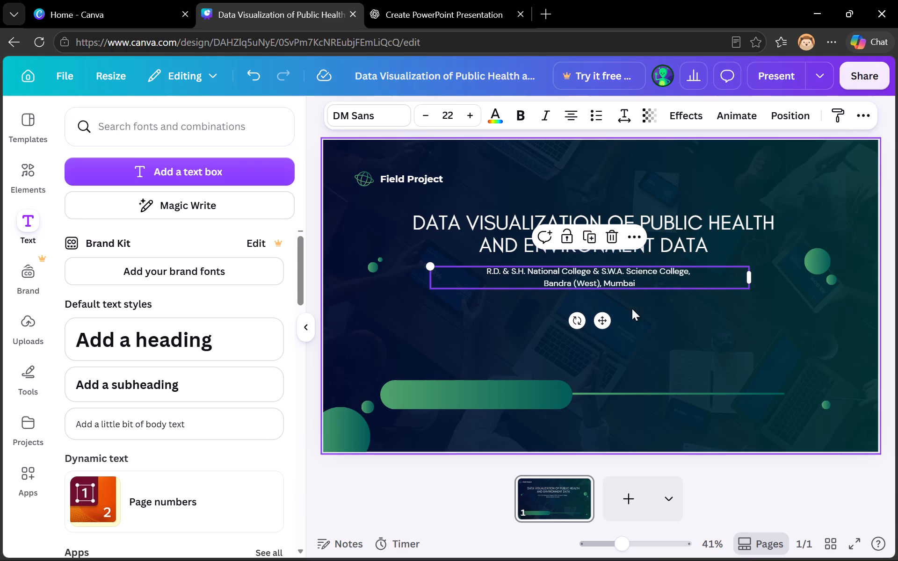
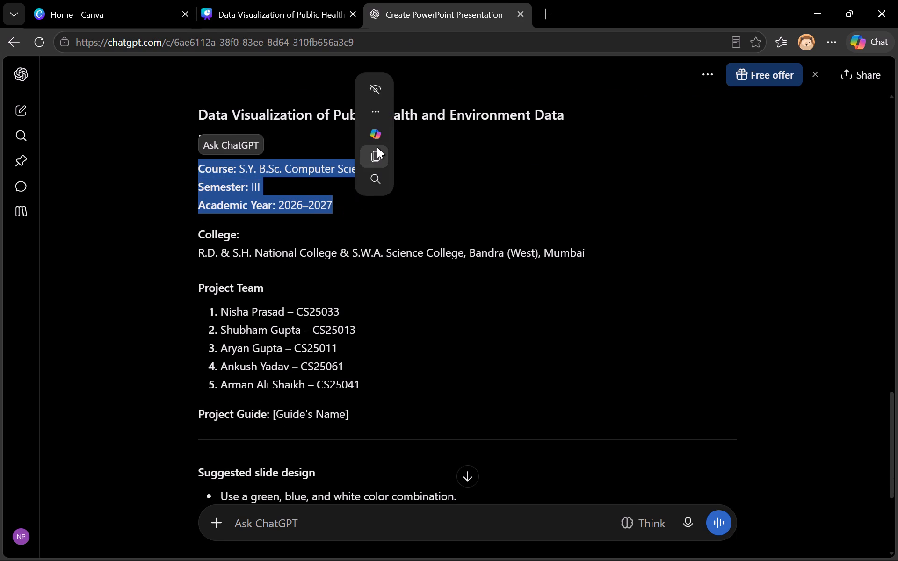
pyautogui.keyDown('ctrl'); pyautogui.click(377, 147); pyautogui.keyUp('ctrl')
pyautogui.keyDown('ctrl'); pyautogui.click(280, 9); pyautogui.keyUp('ctrl')
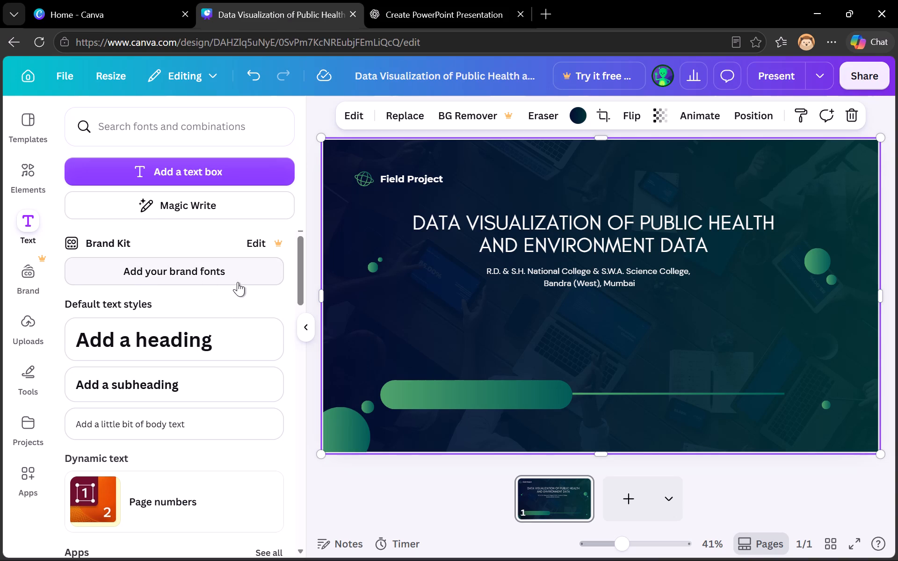
pyautogui.keyDown('ctrl'); pyautogui.click(176, 384); pyautogui.keyUp('ctrl')
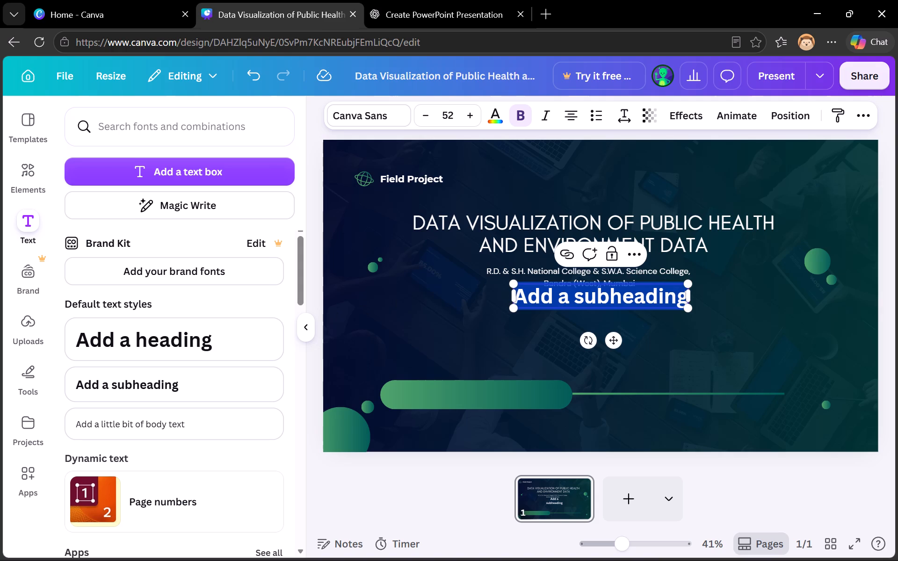
pyautogui.hotkey('ctrl', 'v')
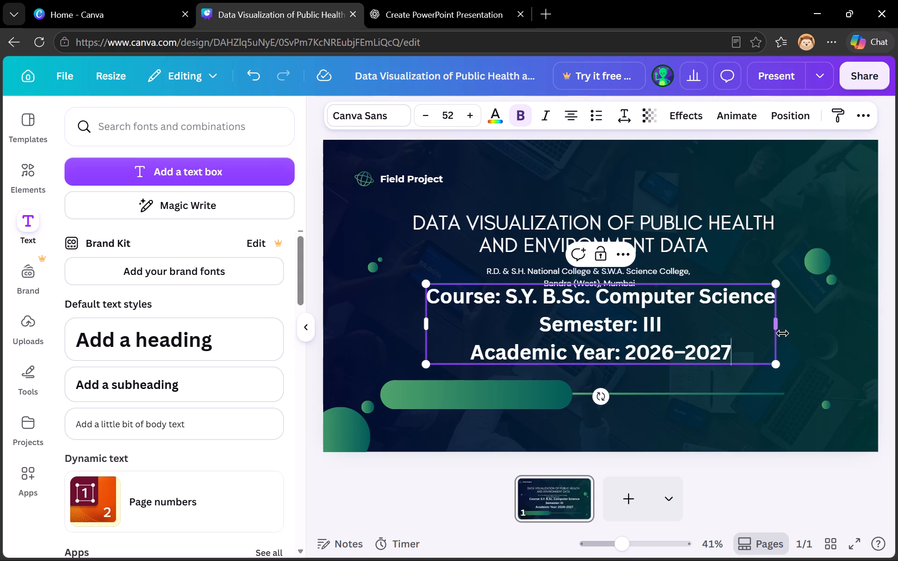
# Left-align the three course detail lines and scale their text down to about size 27.
pyautogui.moveTo(779, 284); pyautogui.dragTo(689, 374)
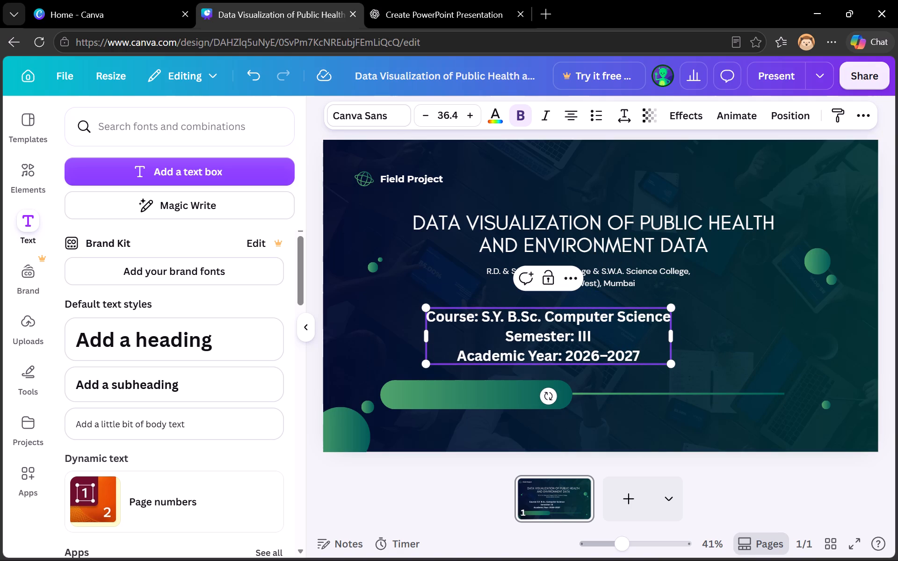
pyautogui.moveTo(642, 354); pyautogui.dragTo(432, 319)
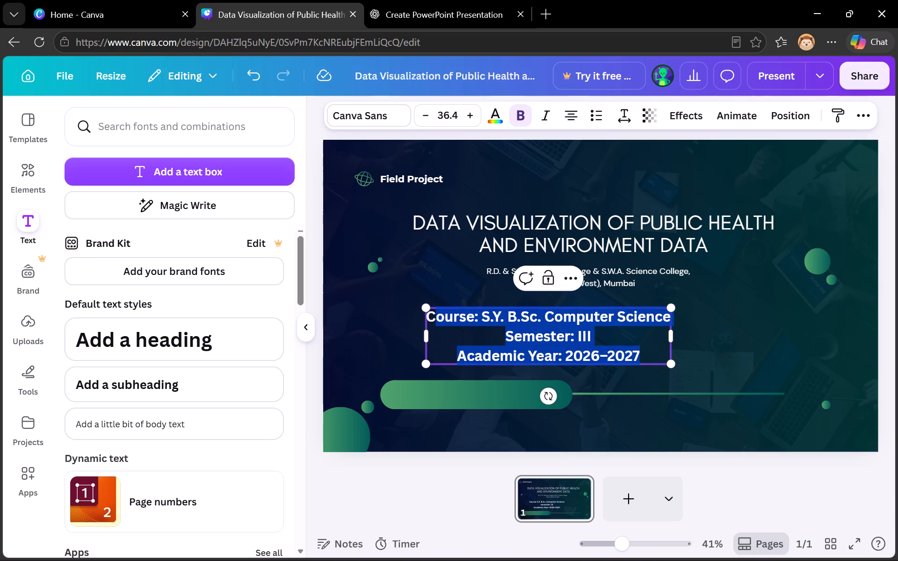
pyautogui.moveTo(432, 319); pyautogui.dragTo(426, 316)
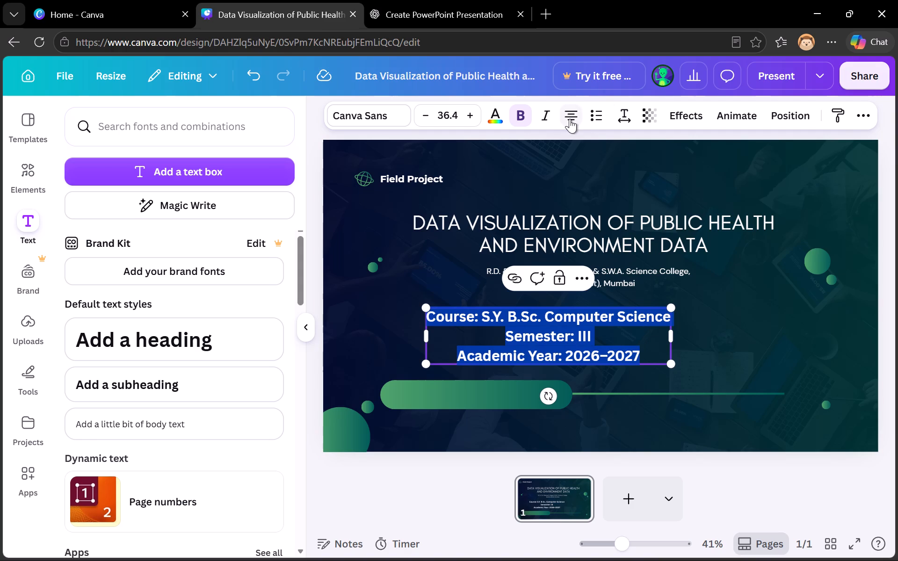
pyautogui.click(569, 119)
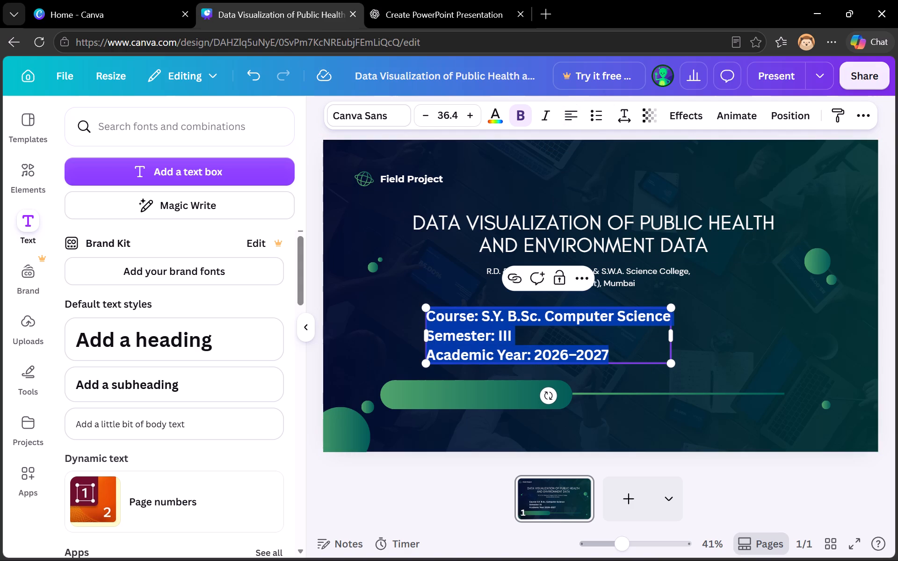
pyautogui.moveTo(669, 305); pyautogui.dragTo(617, 359)
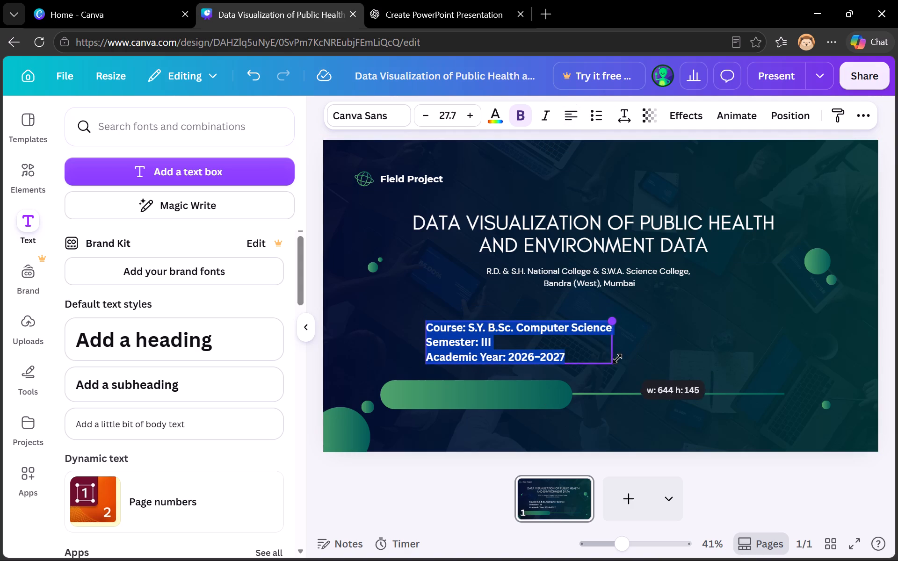
pyautogui.moveTo(617, 359); pyautogui.dragTo(616, 360)
pyautogui.click(654, 374)
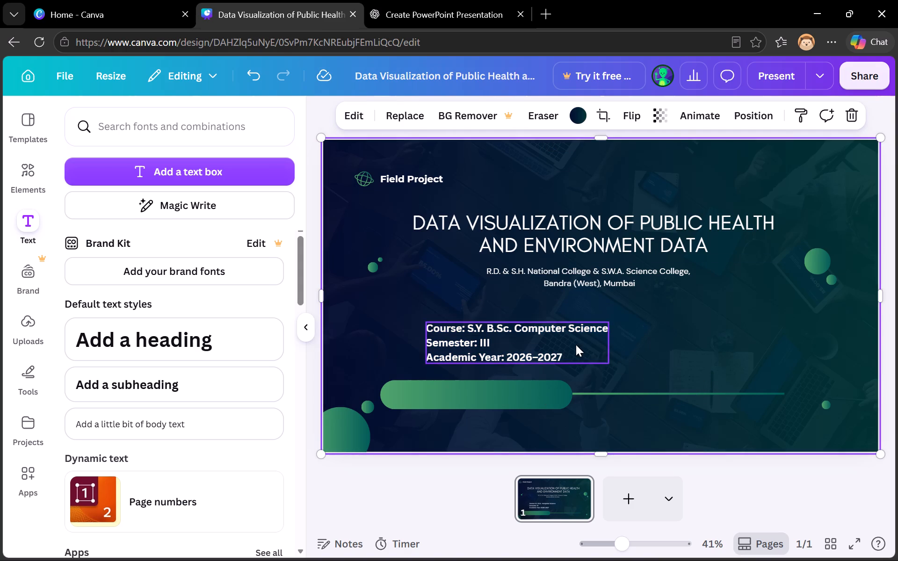
# Move the course details text so it sits just above the rounded green bar, near the bar's left end.
pyautogui.moveTo(576, 345); pyautogui.dragTo(539, 348)
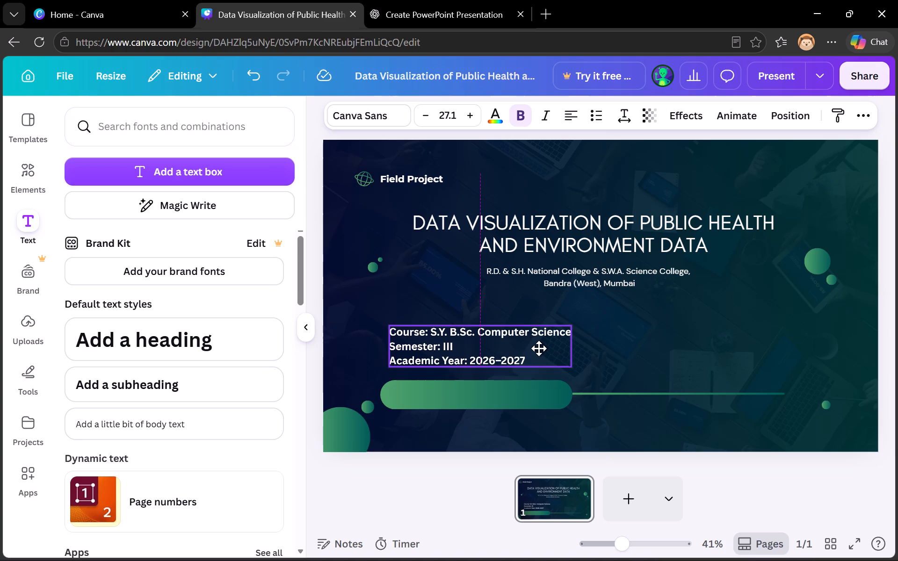
pyautogui.moveTo(539, 348); pyautogui.dragTo(539, 349)
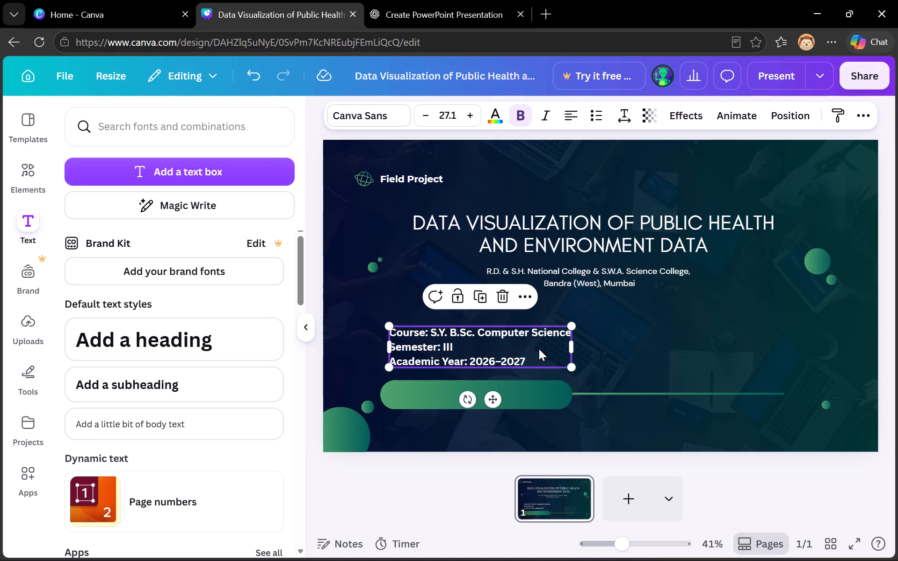
# Remove the bold formatting from all three course detail lines.
pyautogui.doubleClick(556, 350)
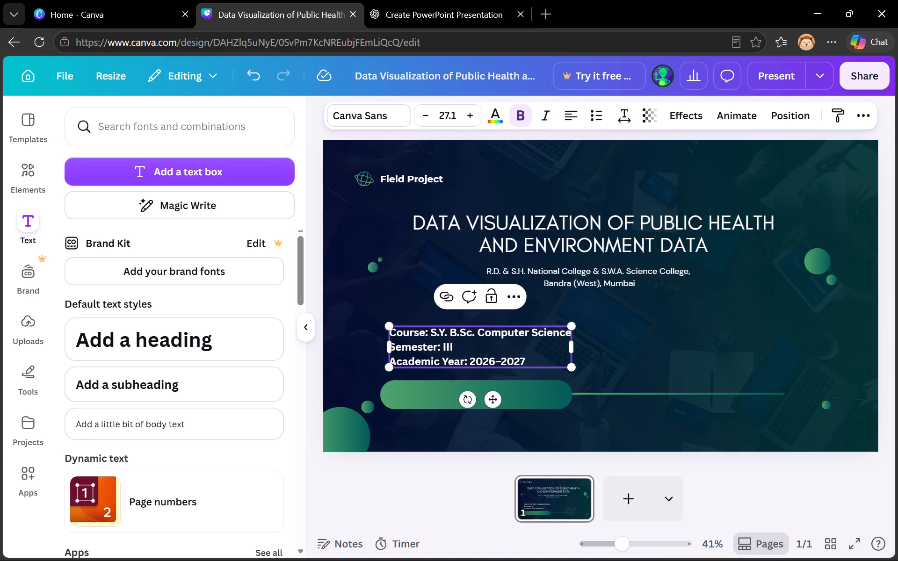
pyautogui.moveTo(531, 360); pyautogui.dragTo(390, 338)
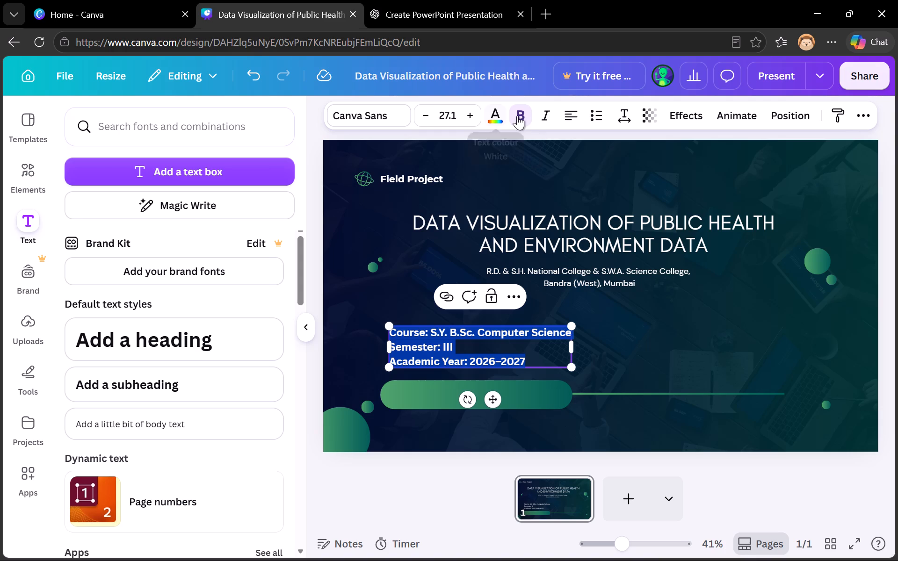
pyautogui.click(518, 115)
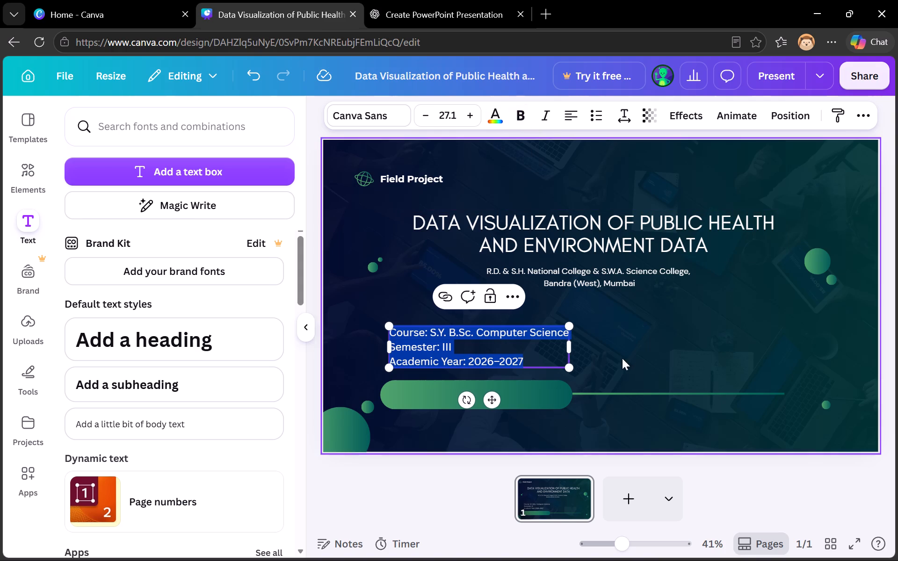
pyautogui.click(604, 353)
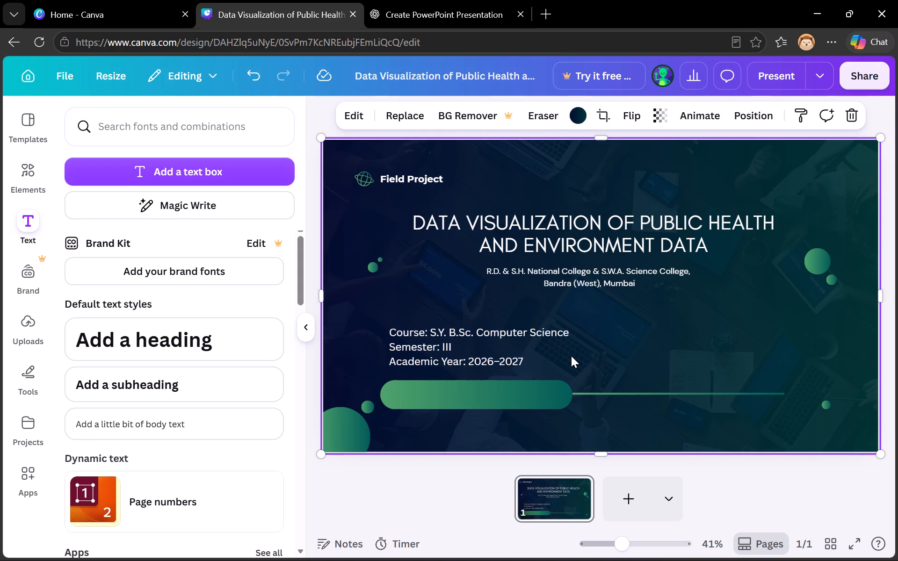
# Scale the course details text down slightly, keeping its lower-left corner just above the green bar.
pyautogui.click(547, 349)
pyautogui.moveTo(570, 324); pyautogui.dragTo(562, 335)
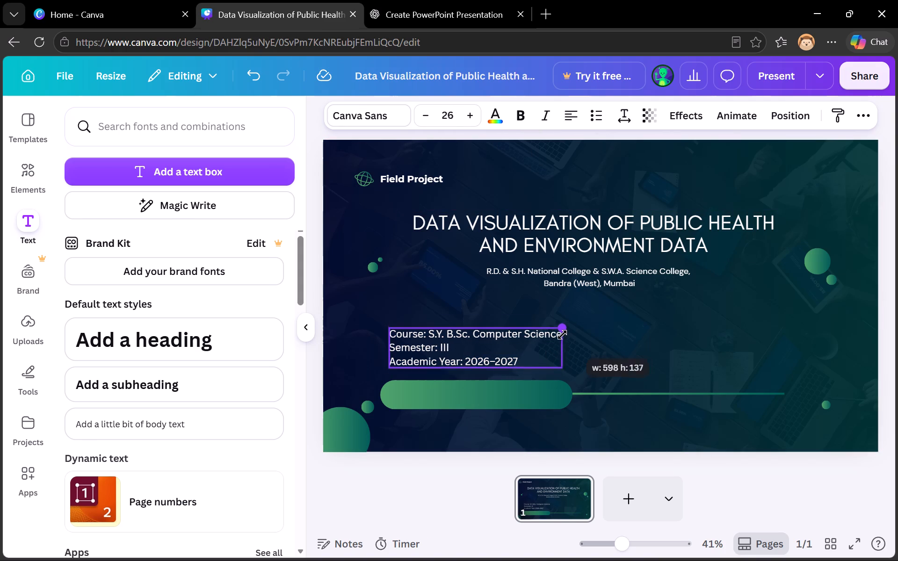
pyautogui.moveTo(562, 335); pyautogui.dragTo(551, 345)
pyautogui.click(584, 355)
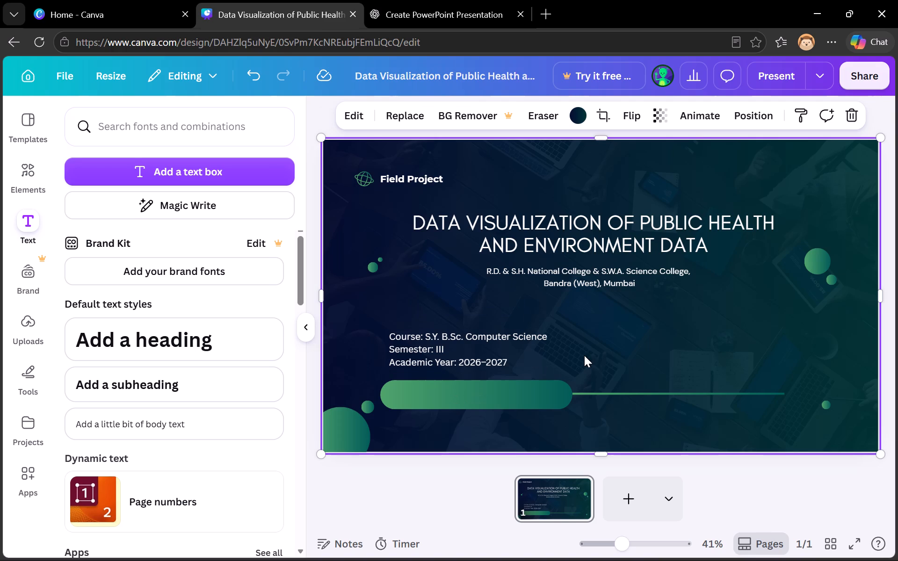
# Add a second page and apply the template's "Increasing Brand Awareness With Social Media" layout to it.
pyautogui.click(614, 499)
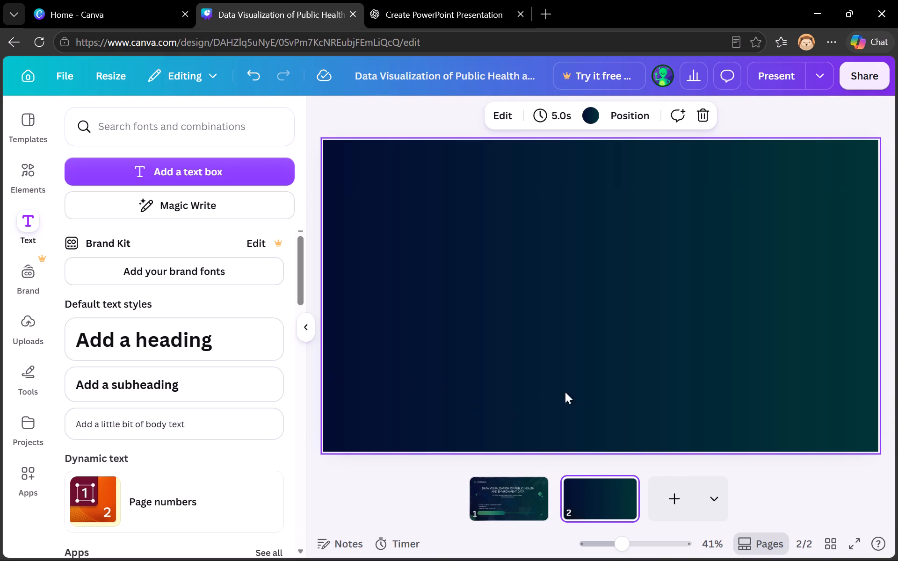
pyautogui.click(23, 125)
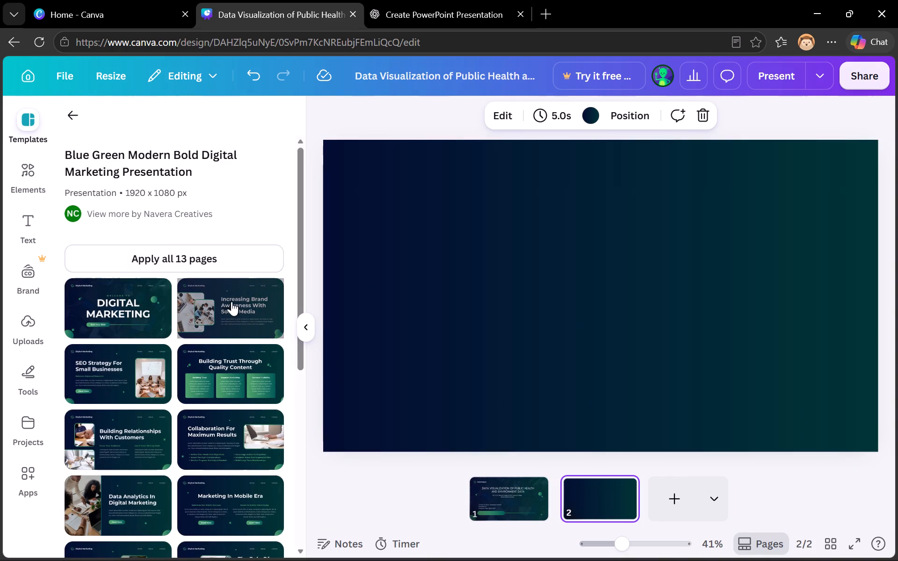
pyautogui.click(232, 302)
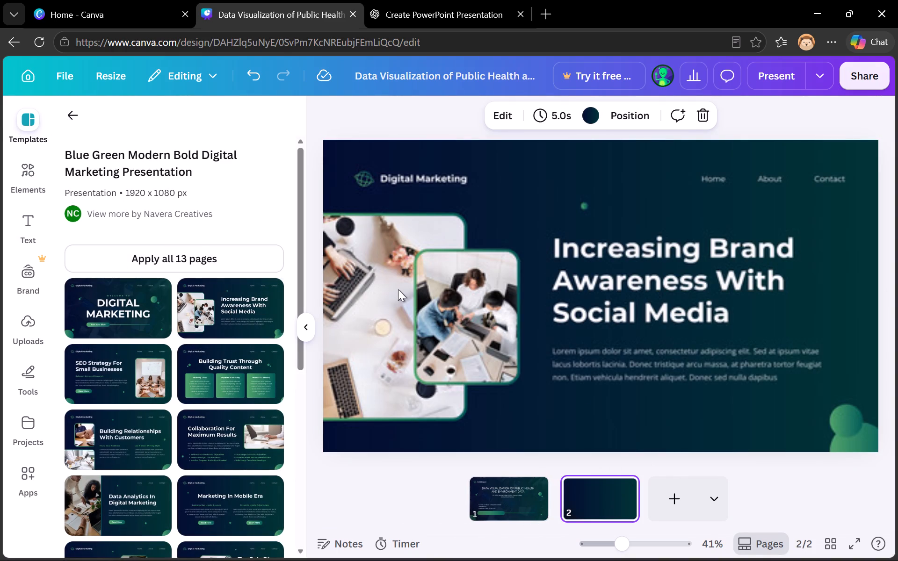
pyautogui.click(529, 399)
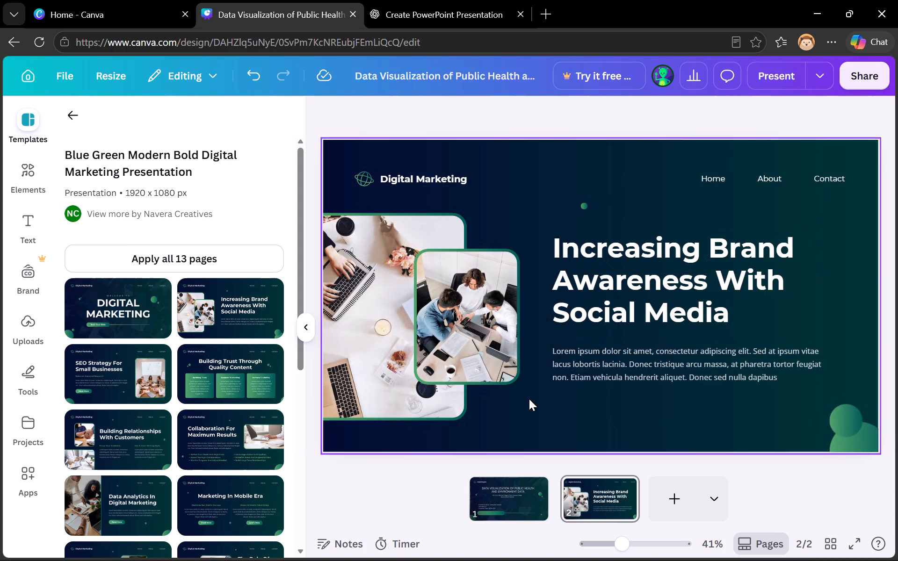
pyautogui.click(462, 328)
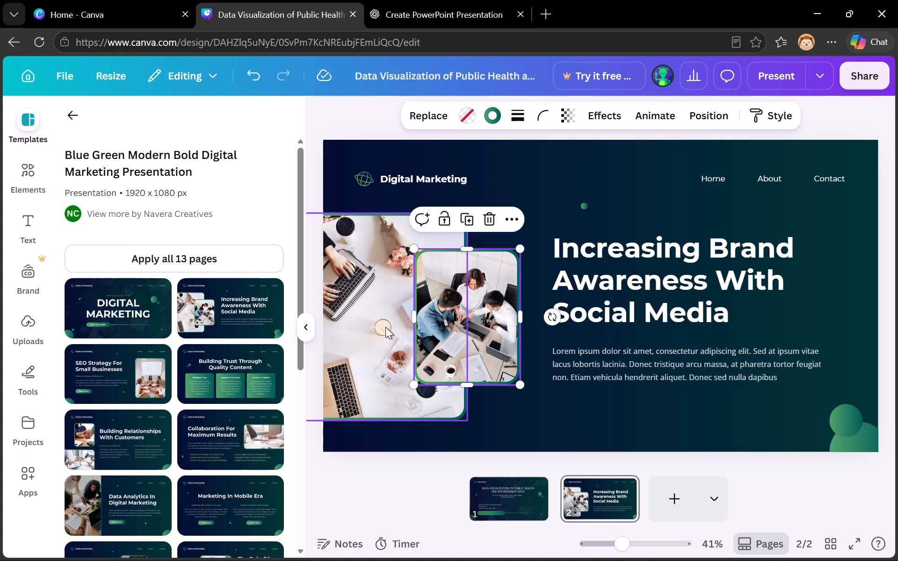